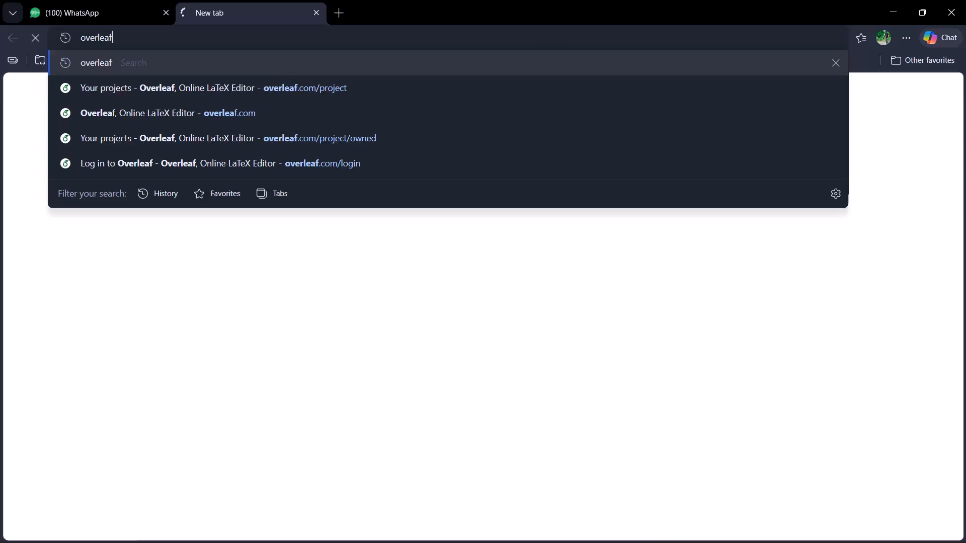
# Search the web for Overleaf, go to its projects page, and open the NIT Patna Resume Template v2.1 (3) project.
pyautogui.press('Return')
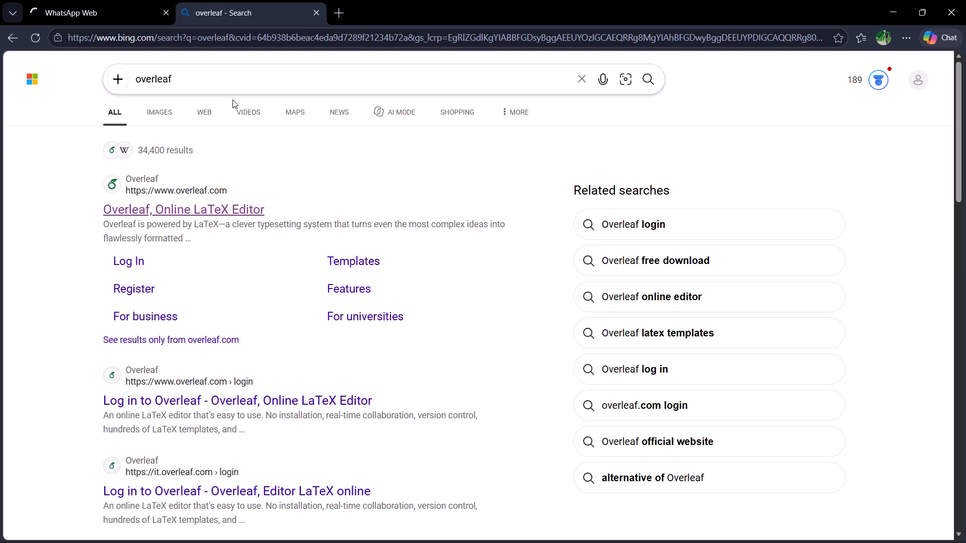
pyautogui.click(194, 208)
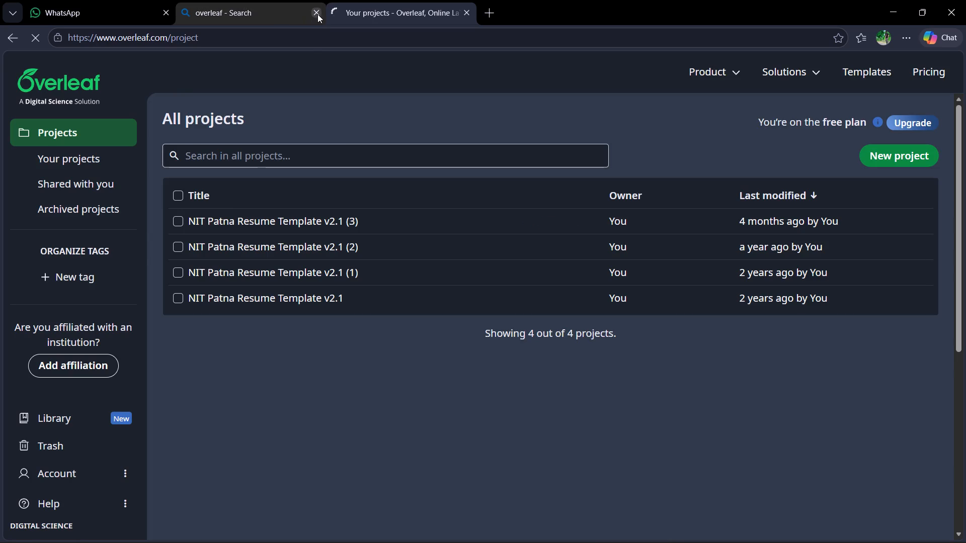
pyautogui.click(317, 14)
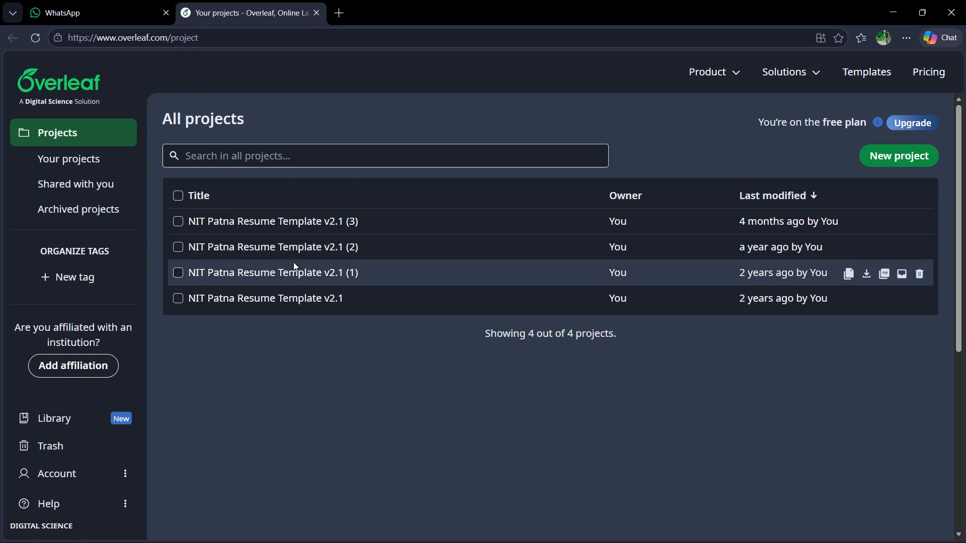
pyautogui.click(283, 219)
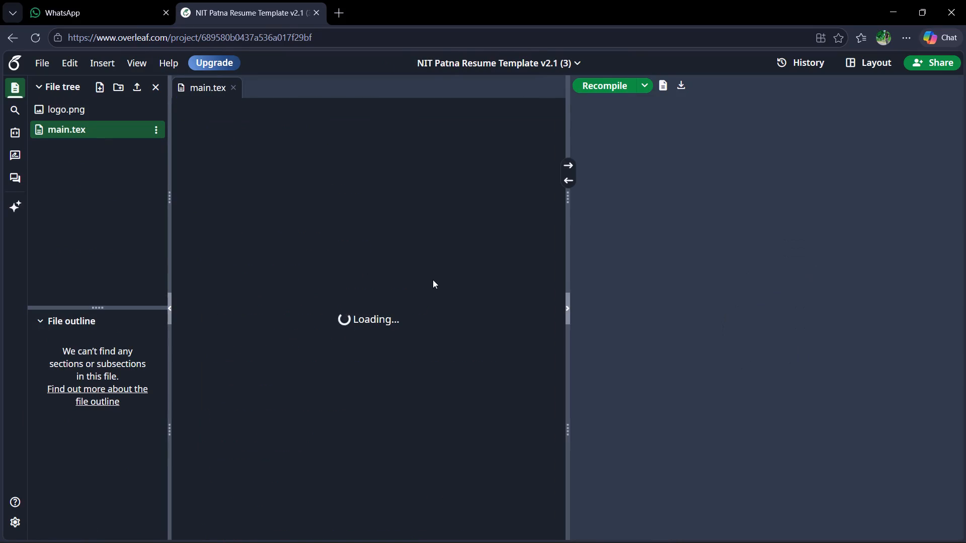
# Replace the entire contents of main.tex with the copied resume code and recompile the PDF.
pyautogui.click(433, 280)
pyautogui.hotkey('ctrl', 'a')
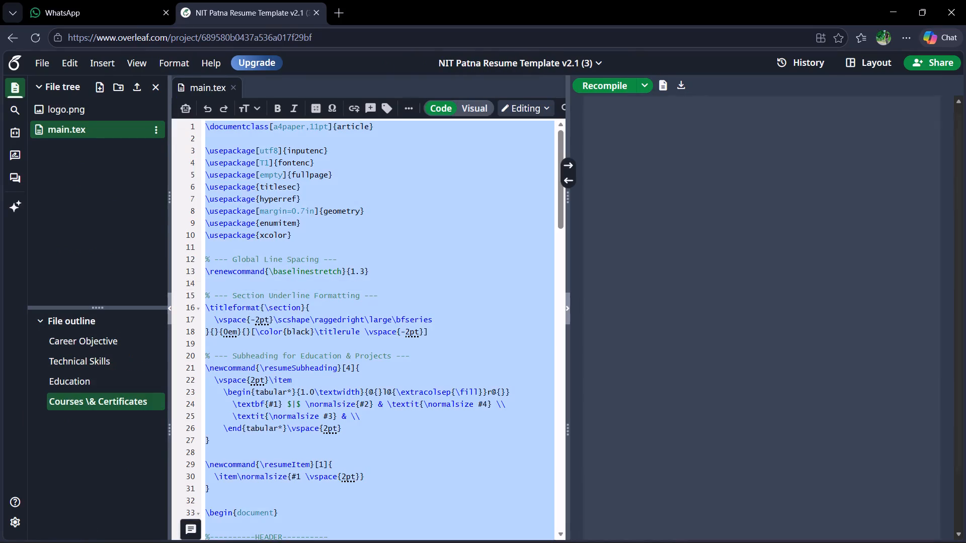
pyautogui.press('BackSpace')
pyautogui.hotkey('ctrl', 'v')
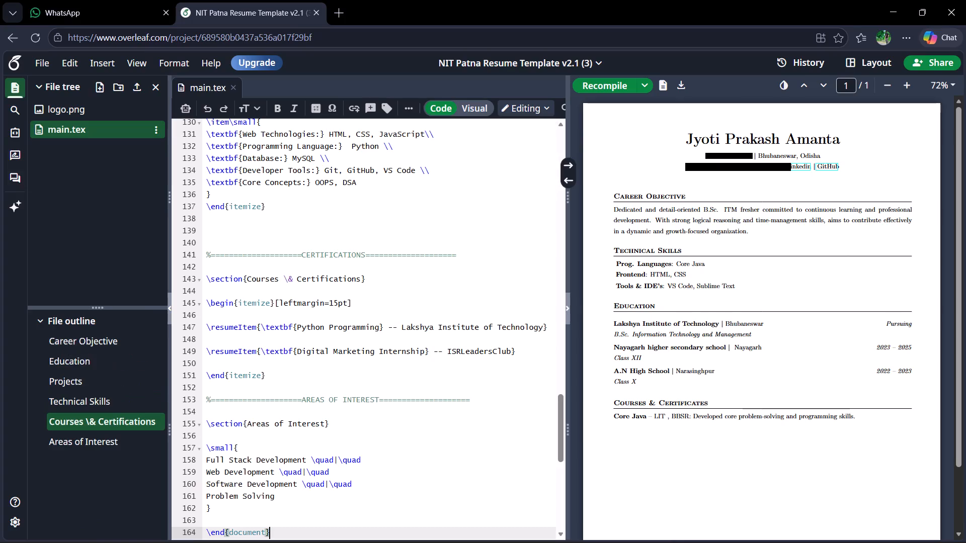
pyautogui.click(619, 85)
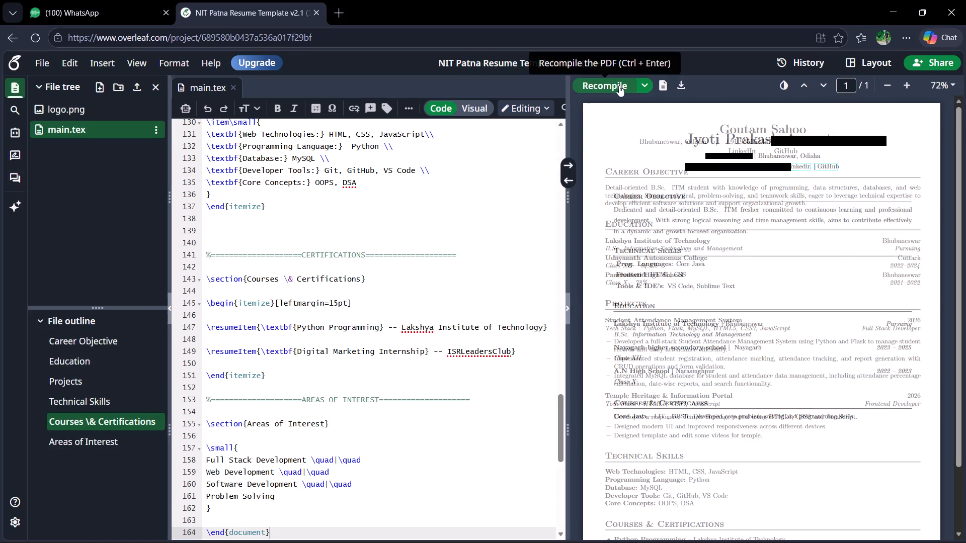
# Review the compiled resume from the header through Areas of Interest, and check the header's e-mail link.
pyautogui.scroll(-1, 771, 249)
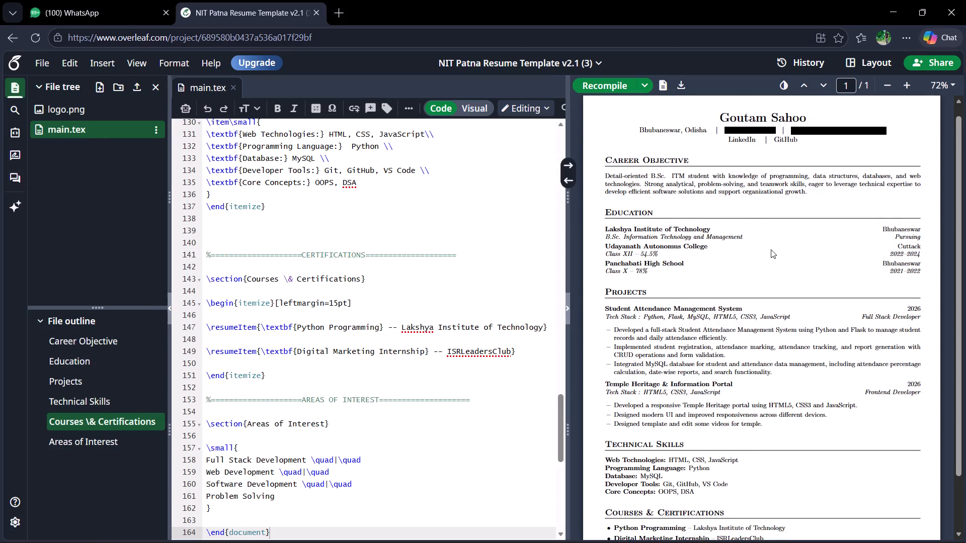
pyautogui.scroll(-1, 771, 249)
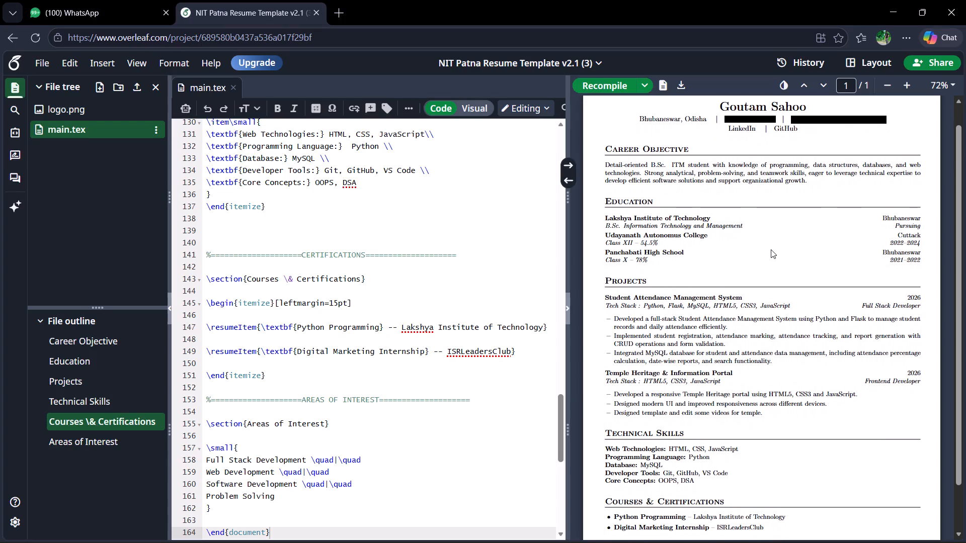
pyautogui.scroll(-1, 771, 249)
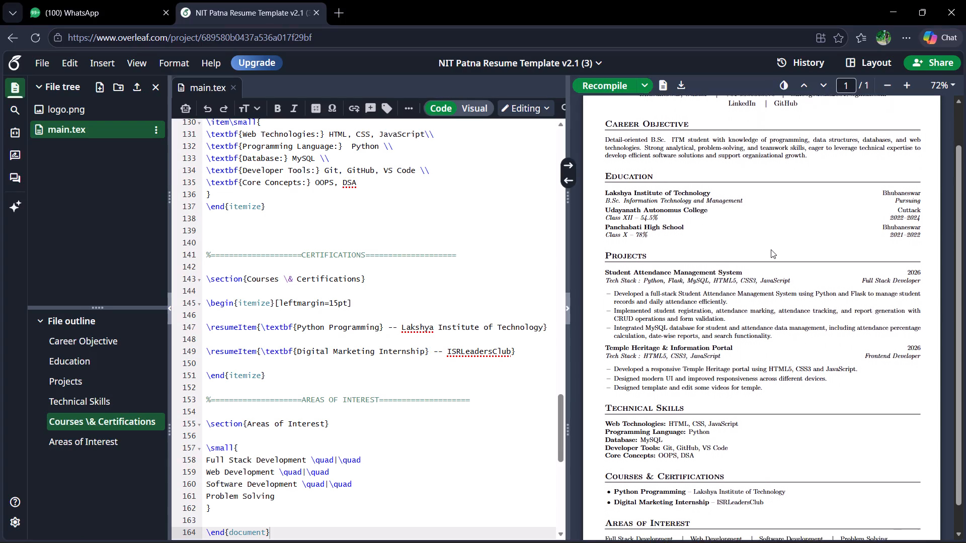
pyautogui.scroll(-2, 771, 249)
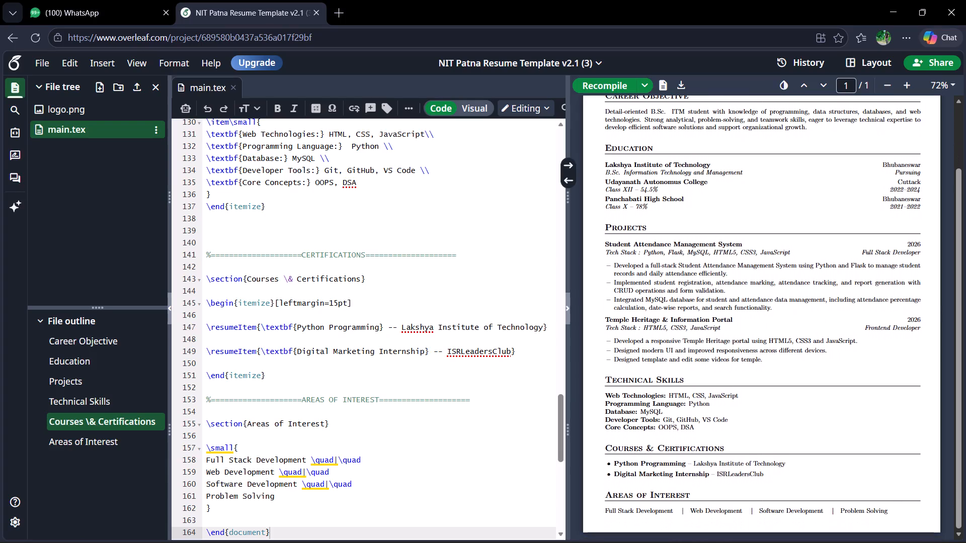
pyautogui.scroll(1, 771, 249)
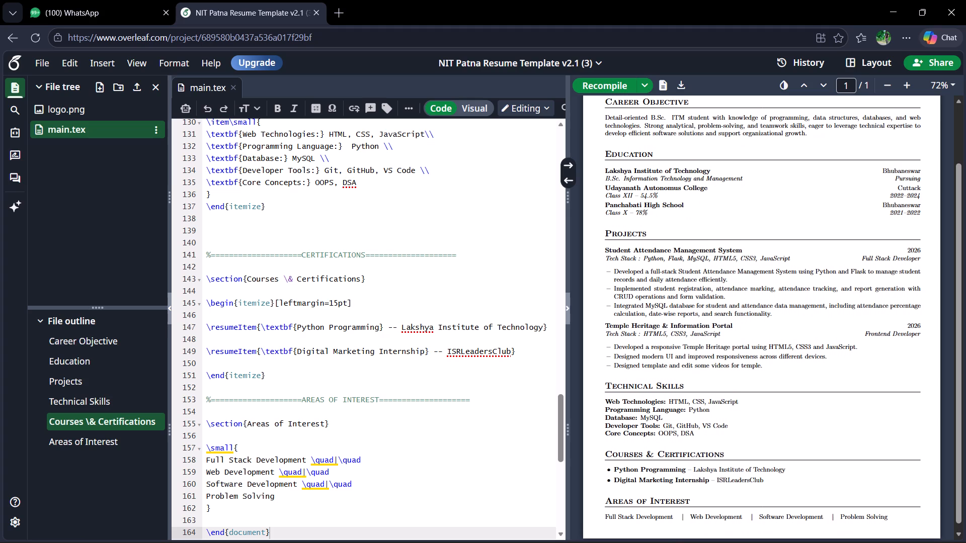
pyautogui.scroll(5, 771, 249)
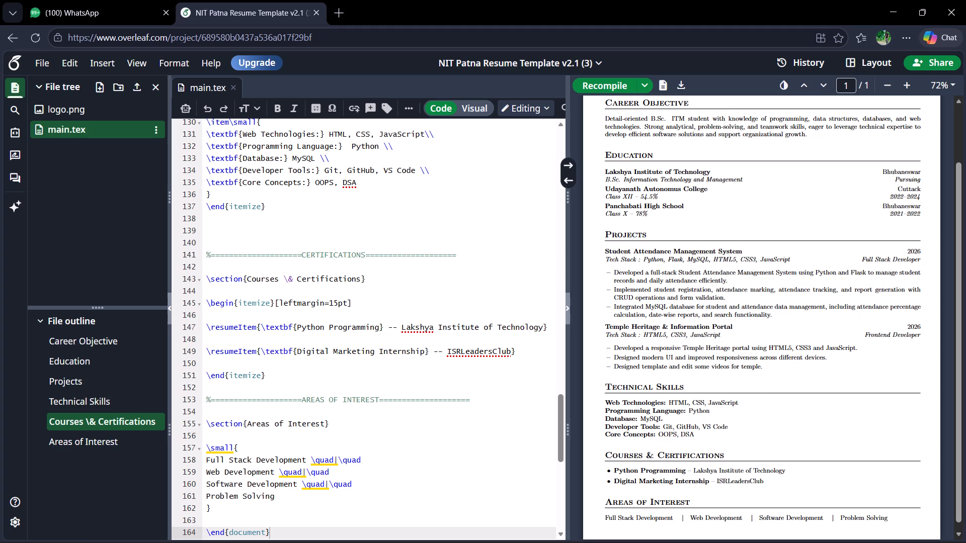
pyautogui.scroll(5, 771, 249)
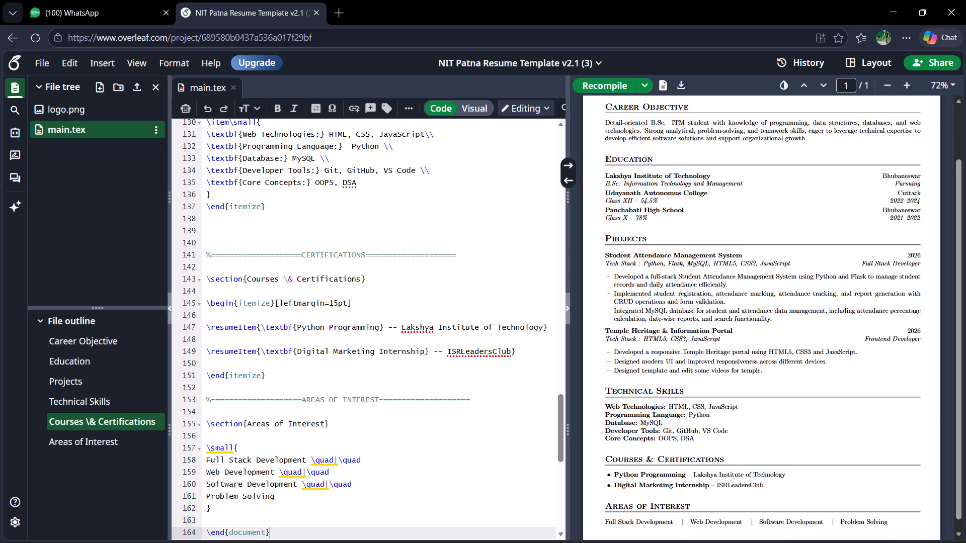
pyautogui.scroll(1, 771, 249)
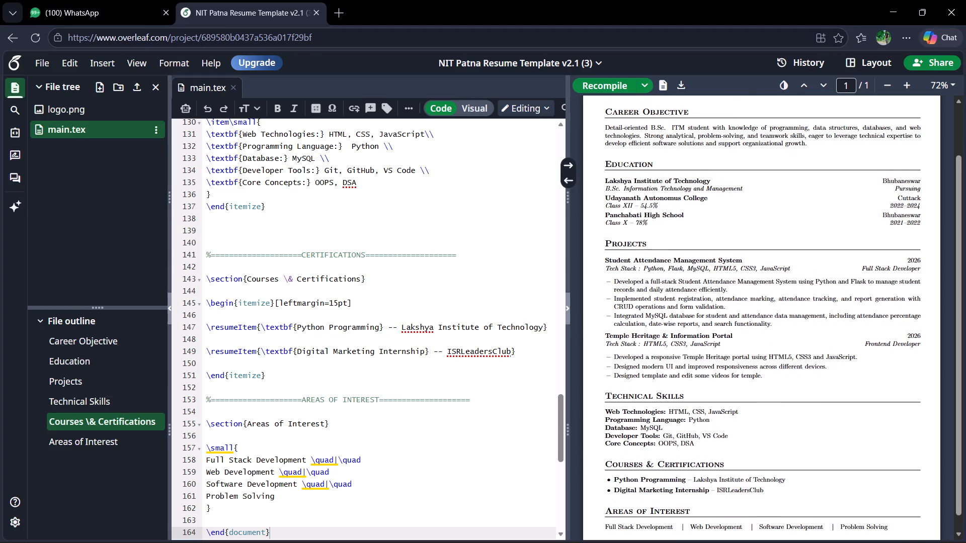
pyautogui.scroll(1, 771, 249)
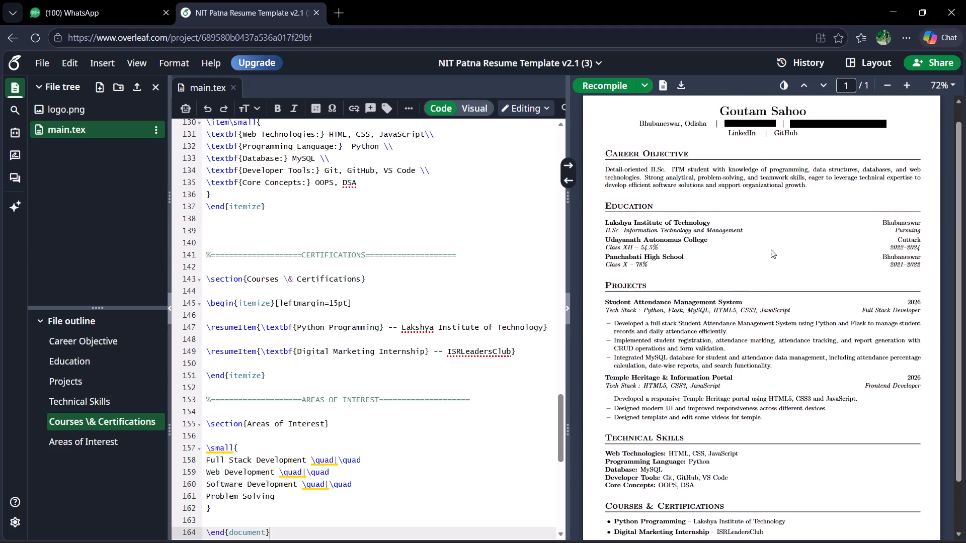
pyautogui.scroll(2, 771, 249)
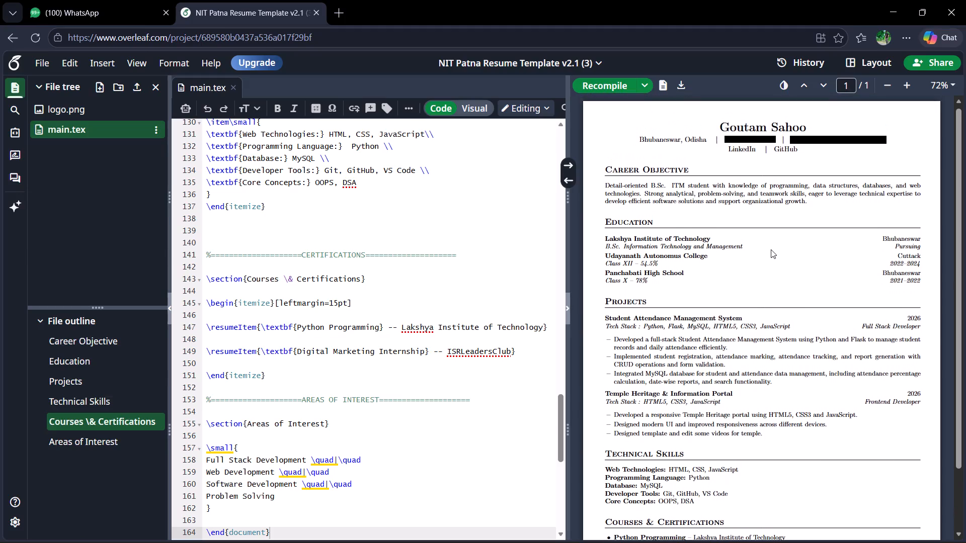
pyautogui.scroll(2, 771, 249)
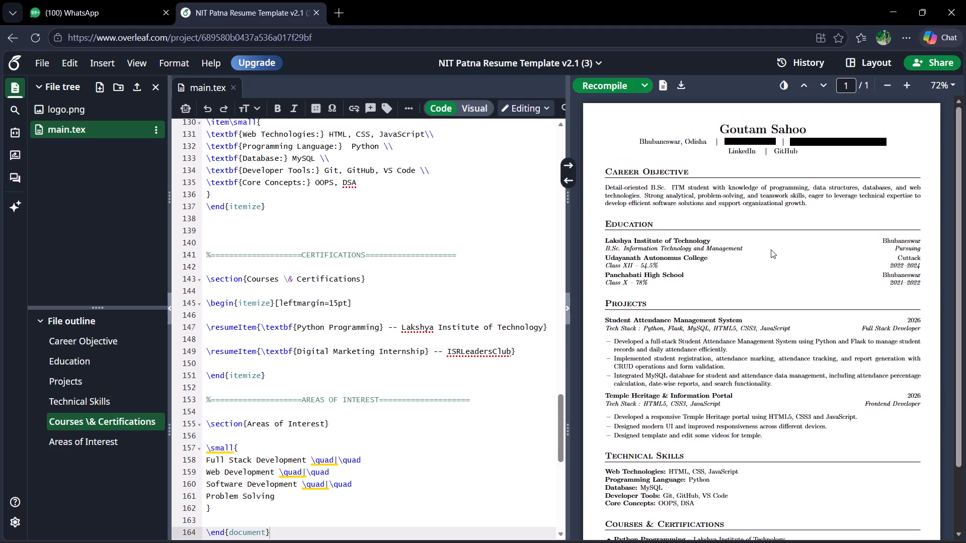
pyautogui.scroll(1, 771, 249)
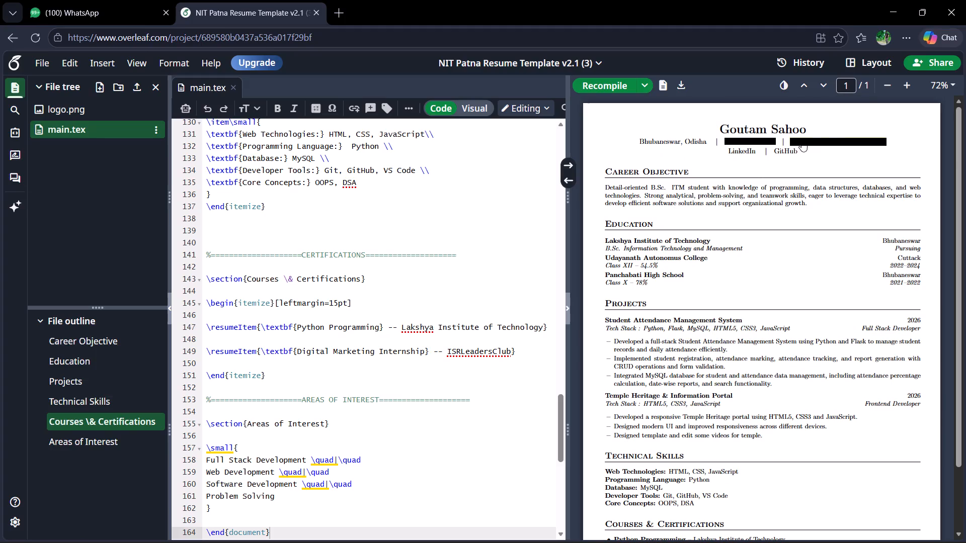
pyautogui.click(801, 140)
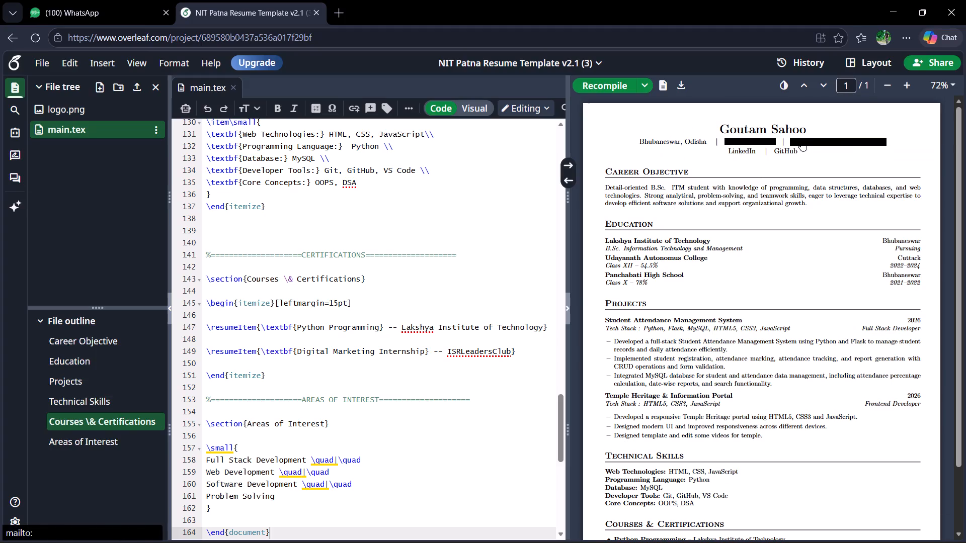
# Replace the phone number in the header block of main.tex with the new phone number.
pyautogui.scroll(7, 424, 241)
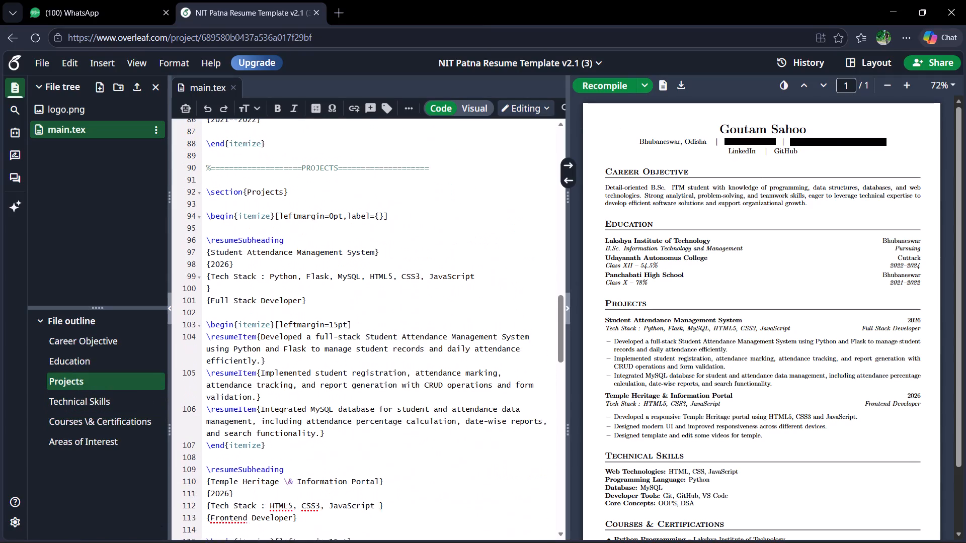
pyautogui.scroll(5, 424, 241)
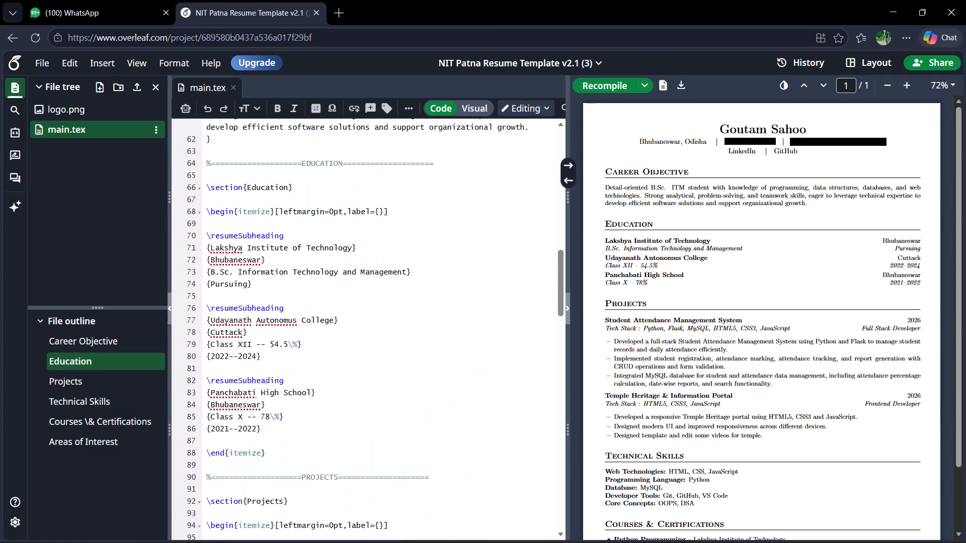
pyautogui.scroll(2, 424, 241)
pyautogui.scroll(-2, 424, 241)
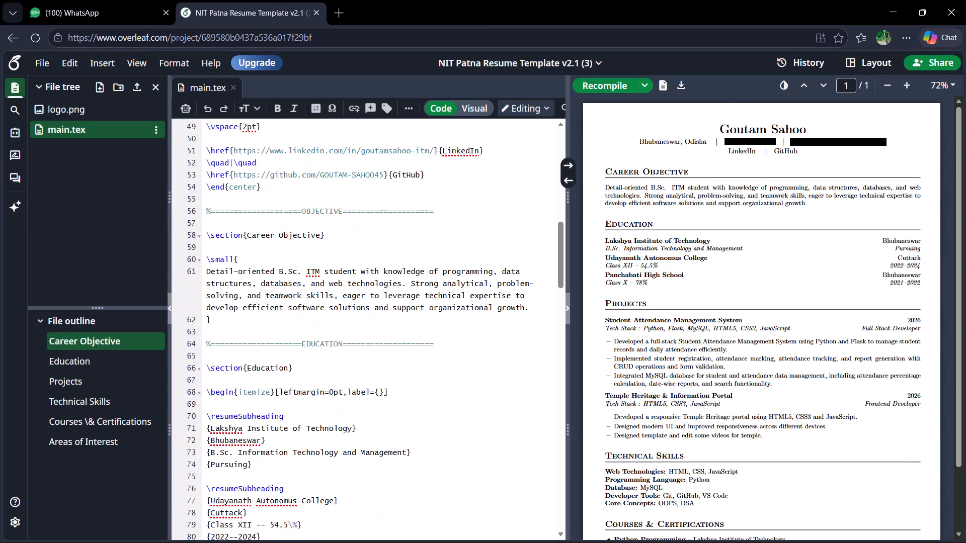
pyautogui.scroll(-1, 424, 241)
pyautogui.scroll(1, 424, 241)
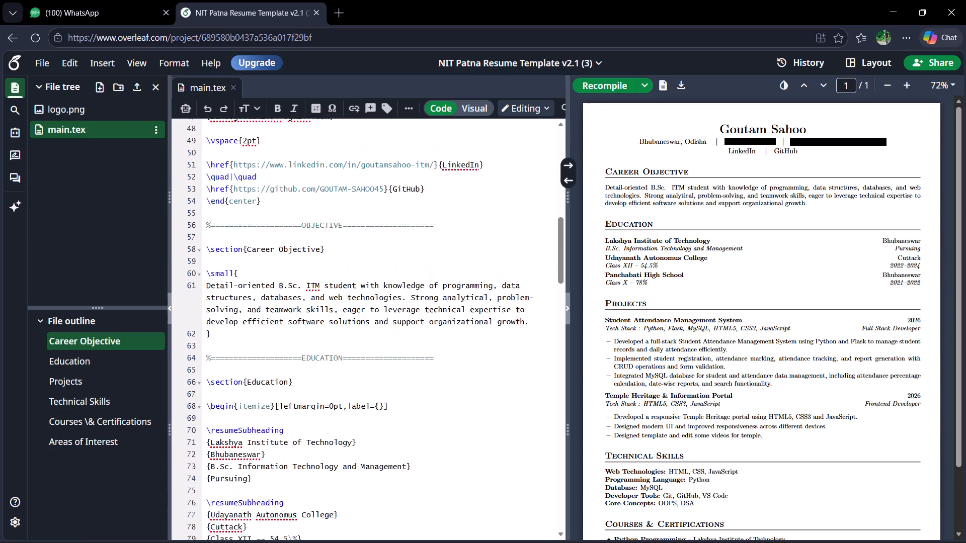
pyautogui.scroll(4, 424, 241)
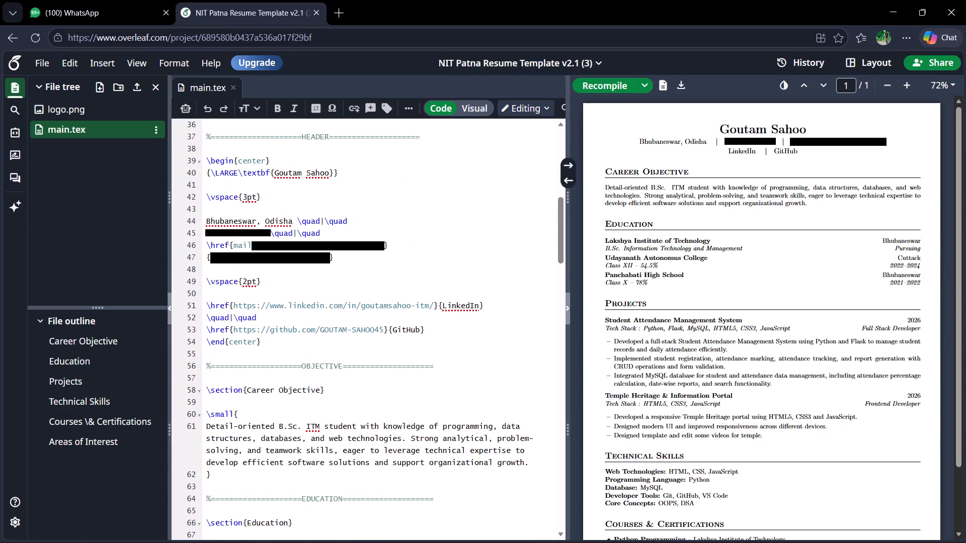
pyautogui.scroll(1, 424, 241)
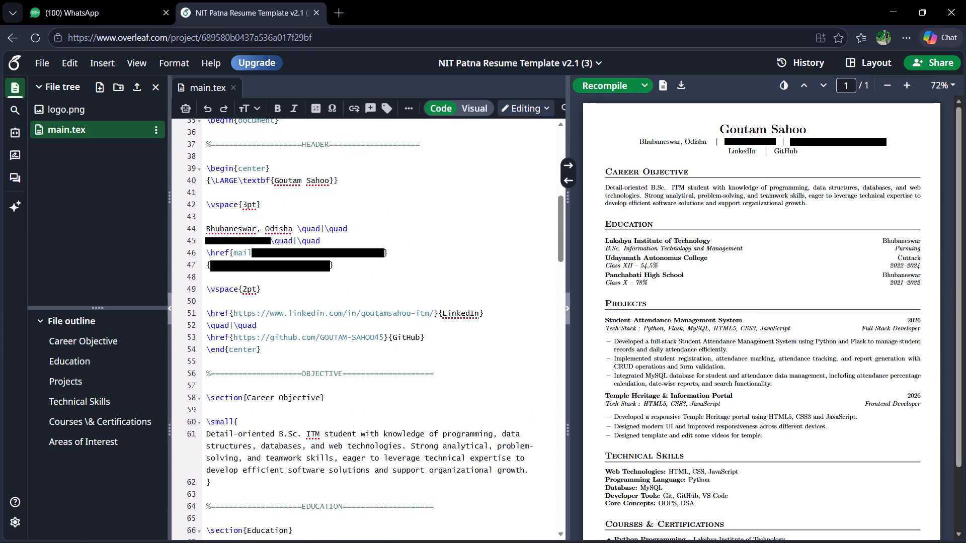
pyautogui.click(270, 237)
pyautogui.press('BackSpace')
pyautogui.press('BackSpace')
pyautogui.press('BackSpace')
pyautogui.press('BackSpace')
pyautogui.press('BackSpace')
pyautogui.press('BackSpace')
pyautogui.press('BackSpace')
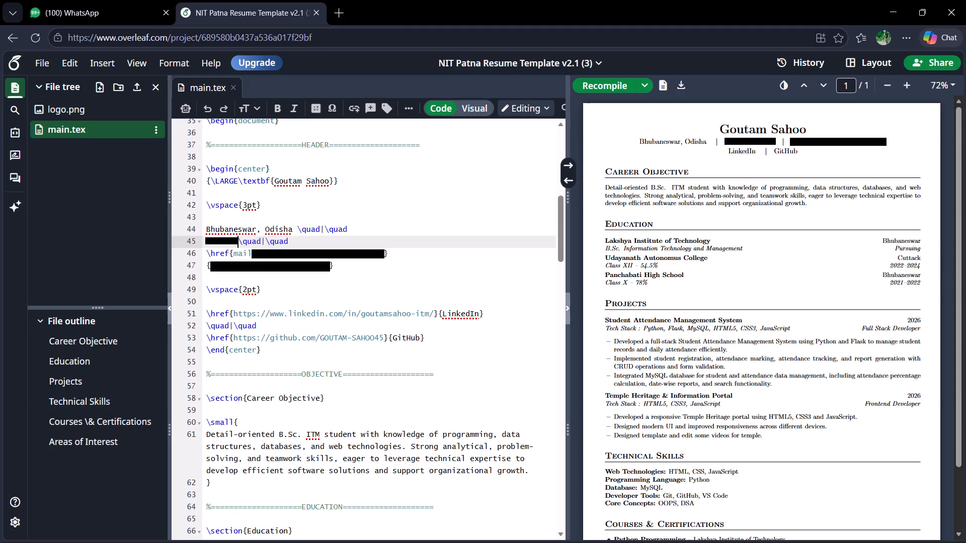
pyautogui.press('BackSpace')
pyautogui.press('BackSpace')
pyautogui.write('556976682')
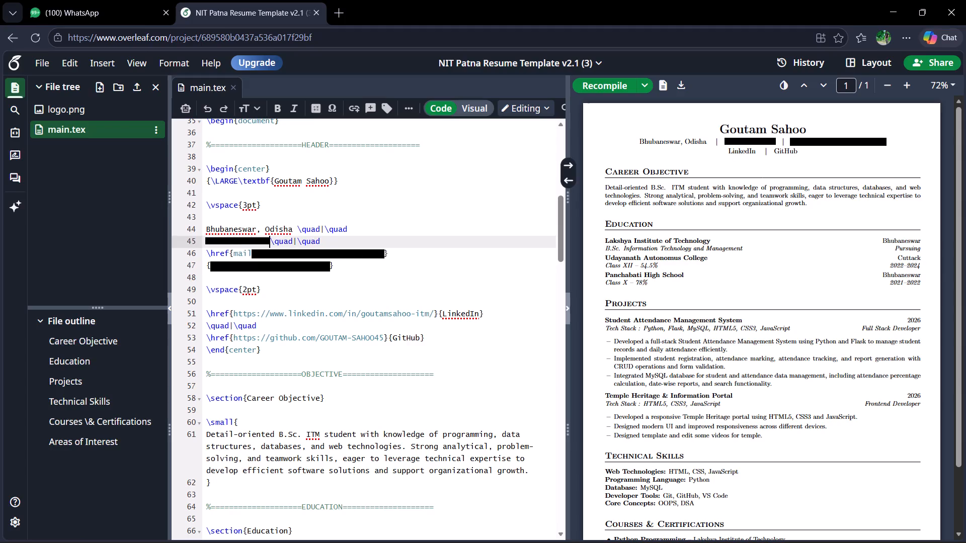
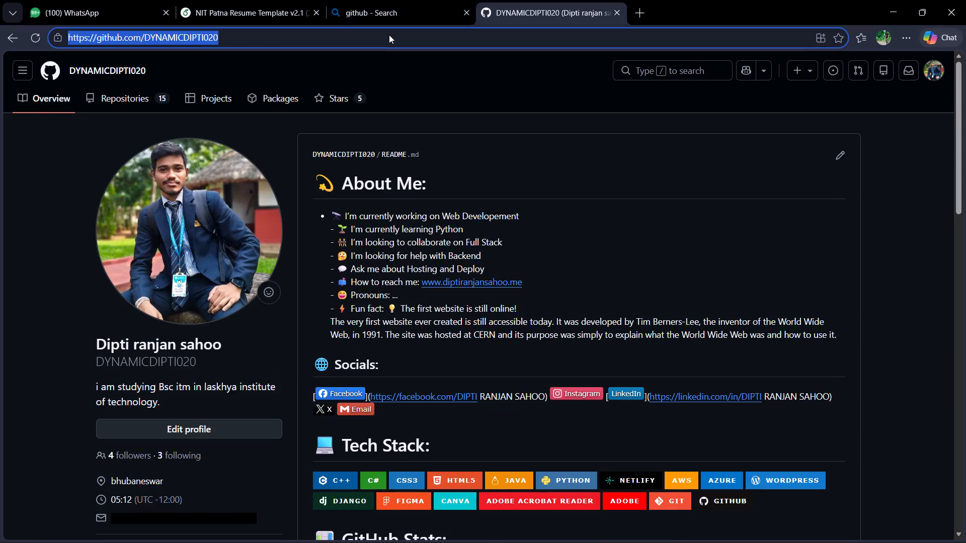
# Back in the Overleaf project, replace the URL of the header's GitHub link in main.tex with the copied GitHub profile URL.
pyautogui.click(242, 8)
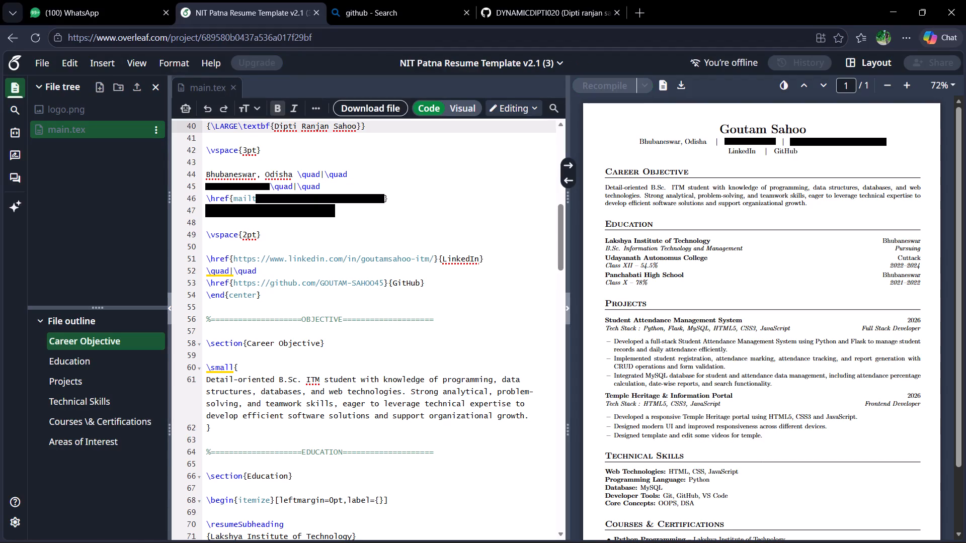
pyautogui.click(384, 284)
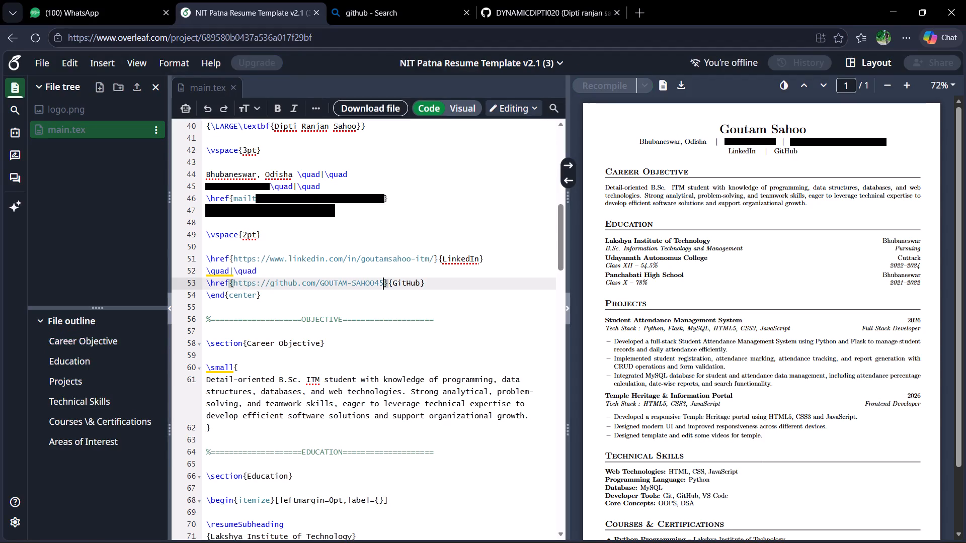
pyautogui.press('BackSpace')
pyautogui.press('BackSpace')
pyautogui.press('BackSpace')
pyautogui.press('BackSpace')
pyautogui.press('BackSpace')
pyautogui.press('BackSpace')
pyautogui.press('BackSpace')
pyautogui.press('BackSpace')
pyautogui.press('BackSpace')
pyautogui.press('BackSpace')
pyautogui.press('BackSpace')
pyautogui.press('BackSpace')
pyautogui.press('BackSpace')
pyautogui.press('BackSpace')
pyautogui.press('BackSpace')
pyautogui.press('BackSpace')
pyautogui.press('BackSpace')
pyautogui.press('BackSpace')
pyautogui.press('BackSpace')
pyautogui.press('BackSpace')
pyautogui.press('BackSpace')
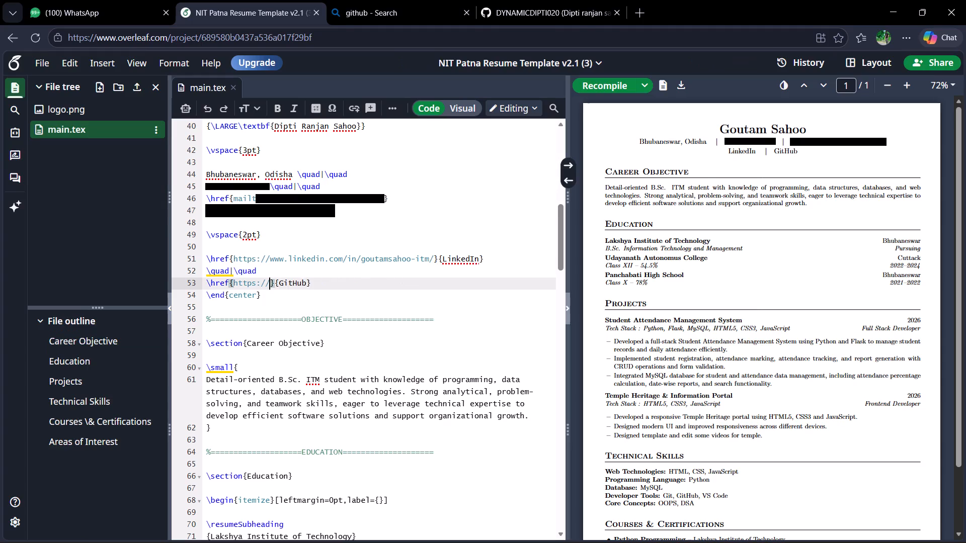
pyautogui.press('BackSpace')
pyautogui.press('BackSpace')
pyautogui.press('BackSpace')
pyautogui.press('BackSpace')
pyautogui.press('BackSpace')
pyautogui.press('BackSpace')
pyautogui.press('BackSpace')
pyautogui.press('BackSpace')
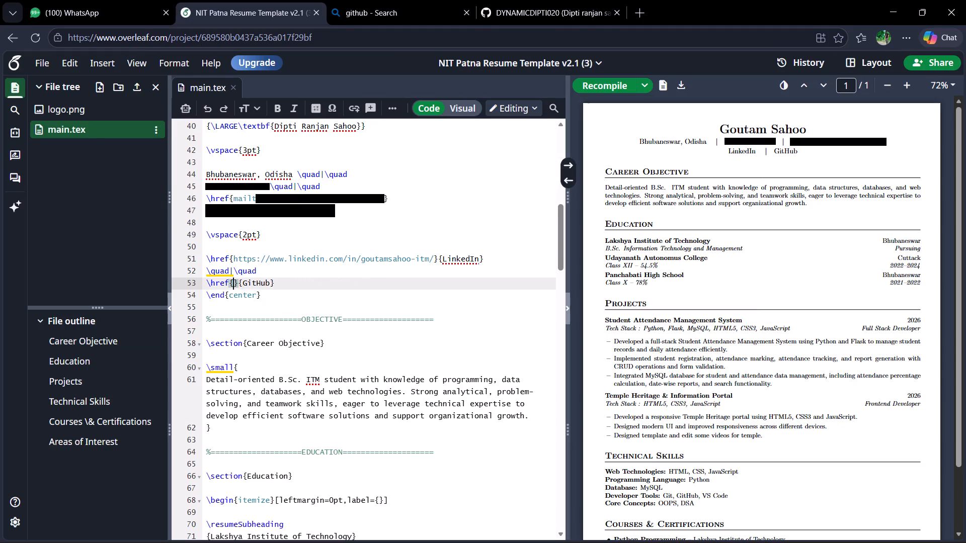
pyautogui.hotkey('ctrl', 'v')
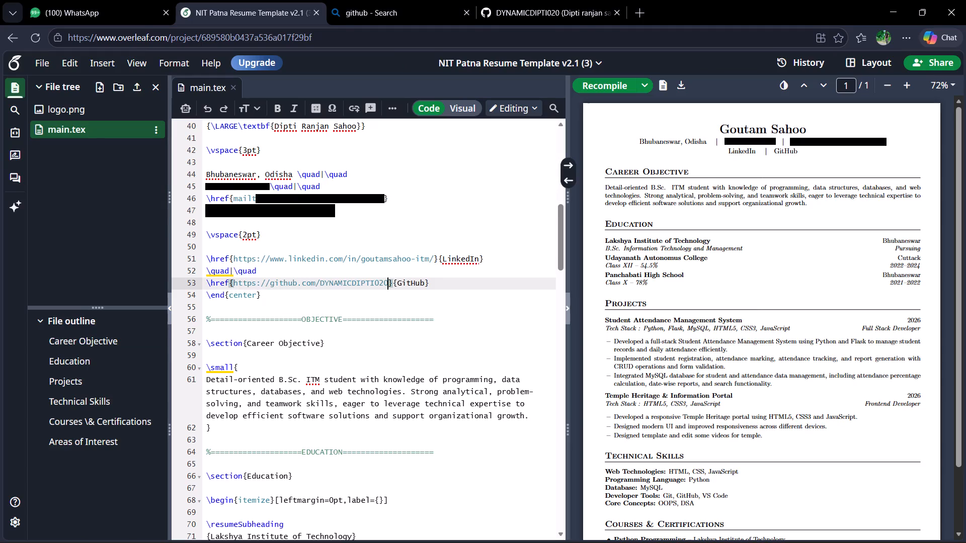
# Clear the old profile URL from the header's LinkedIn link in main.tex, keeping the LinkedIn label.
pyautogui.click(432, 259)
pyautogui.press('BackSpace')
pyautogui.press('BackSpace')
pyautogui.press('BackSpace')
pyautogui.press('BackSpace')
pyautogui.press('BackSpace')
pyautogui.press('BackSpace')
pyautogui.press('BackSpace')
pyautogui.press('BackSpace')
pyautogui.press('BackSpace')
pyautogui.press('BackSpace')
pyautogui.press('BackSpace')
pyautogui.press('BackSpace')
pyautogui.press('BackSpace')
pyautogui.press('BackSpace')
pyautogui.press('BackSpace')
pyautogui.press('BackSpace')
pyautogui.press('BackSpace')
pyautogui.press('BackSpace')
pyautogui.press('BackSpace')
pyautogui.press('BackSpace')
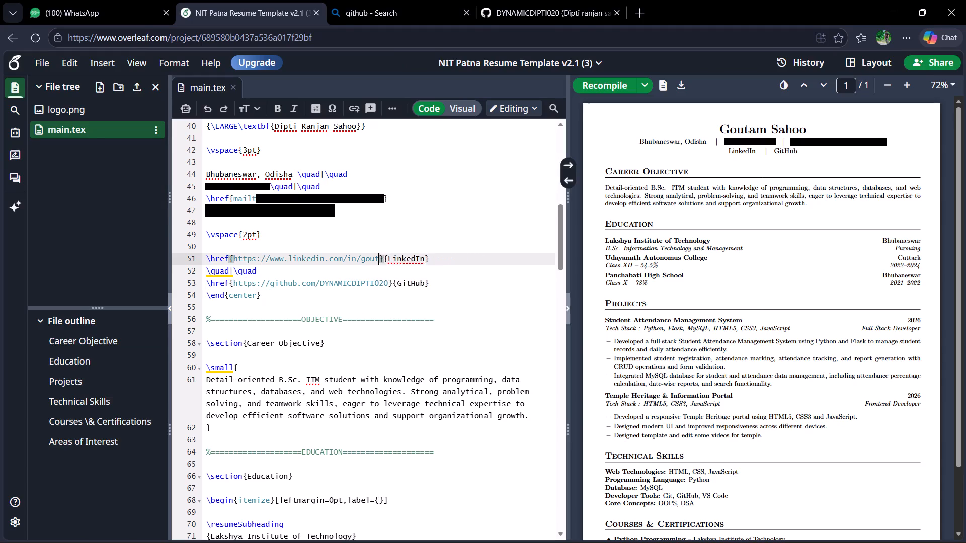
pyautogui.press('BackSpace')
pyautogui.press('BackSpace')
pyautogui.press('BackSpace')
pyautogui.press('BackSpace')
pyautogui.press('BackSpace')
pyautogui.press('BackSpace')
pyautogui.press('BackSpace')
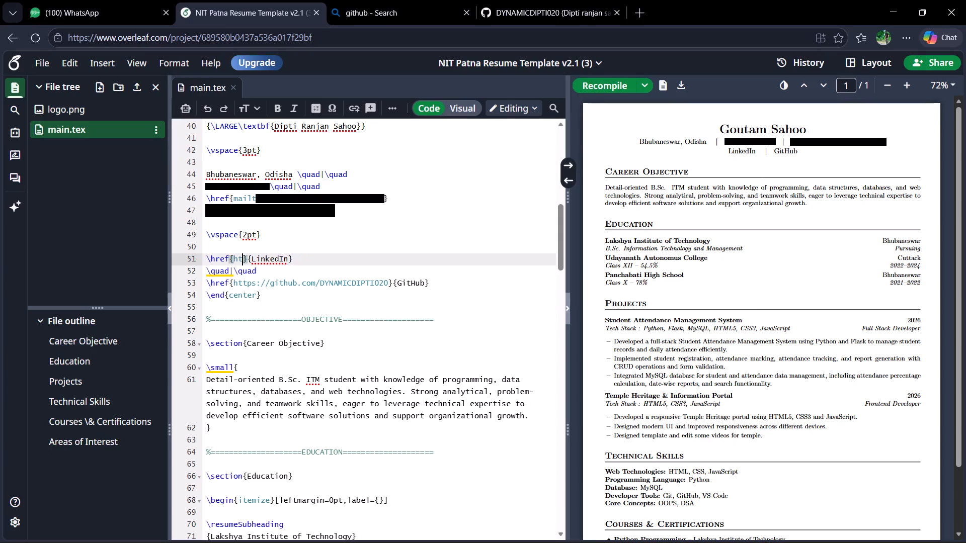
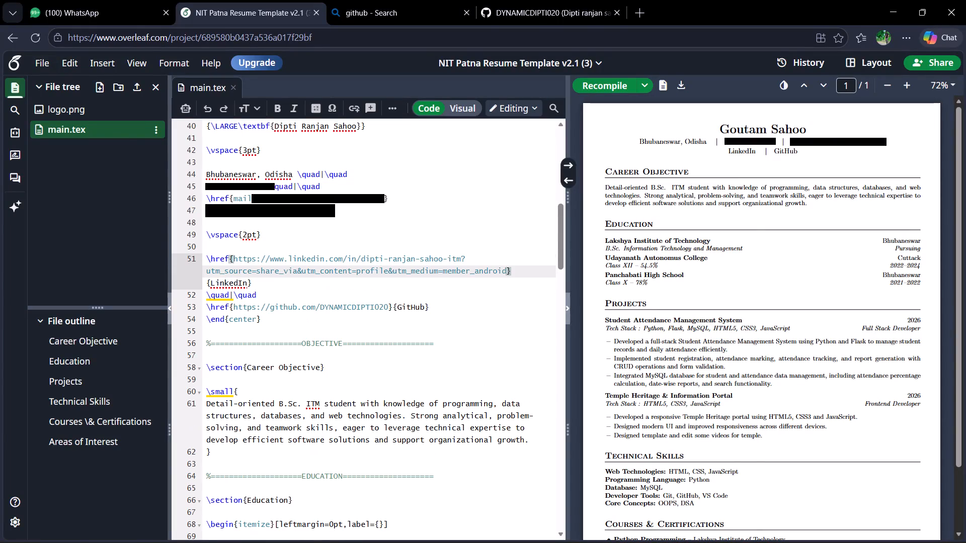
# Remove the tracking query string, from ?utm_source onward, from the header's LinkedIn URL in main.tex, keeping only the profile address.
pyautogui.press('BackSpace')
pyautogui.press('BackSpace')
pyautogui.press('BackSpace')
pyautogui.press('BackSpace')
pyautogui.press('BackSpace')
pyautogui.press('BackSpace')
pyautogui.press('BackSpace')
pyautogui.press('BackSpace')
pyautogui.press('BackSpace')
pyautogui.press('BackSpace')
pyautogui.press('BackSpace')
pyautogui.press('BackSpace')
pyautogui.press('BackSpace')
pyautogui.press('BackSpace')
pyautogui.press('BackSpace')
pyautogui.press('BackSpace')
pyautogui.press('BackSpace')
pyautogui.press('BackSpace')
pyautogui.press('BackSpace')
pyautogui.press('BackSpace')
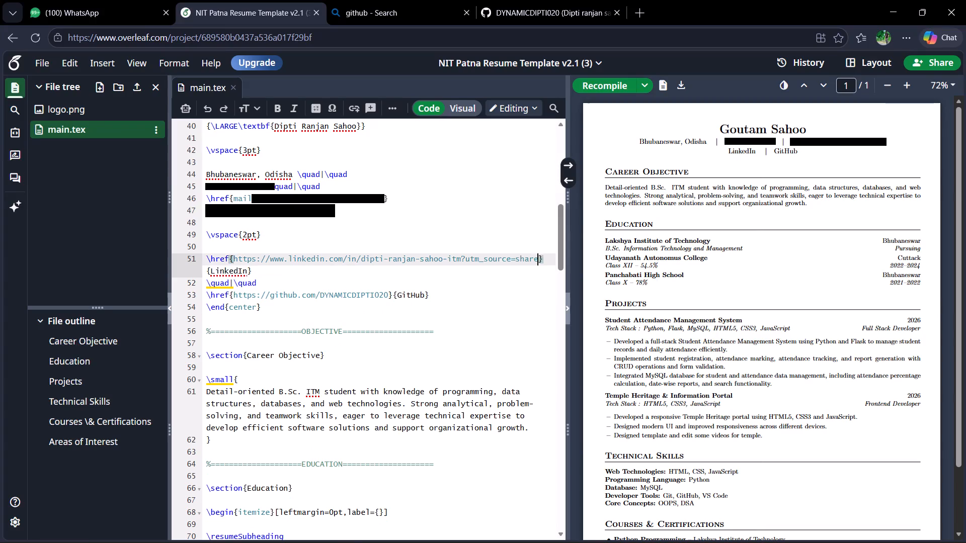
pyautogui.press('BackSpace')
pyautogui.press('BackSpace')
pyautogui.press('BackSpace')
pyautogui.press('BackSpace')
pyautogui.press('BackSpace')
pyautogui.press('BackSpace')
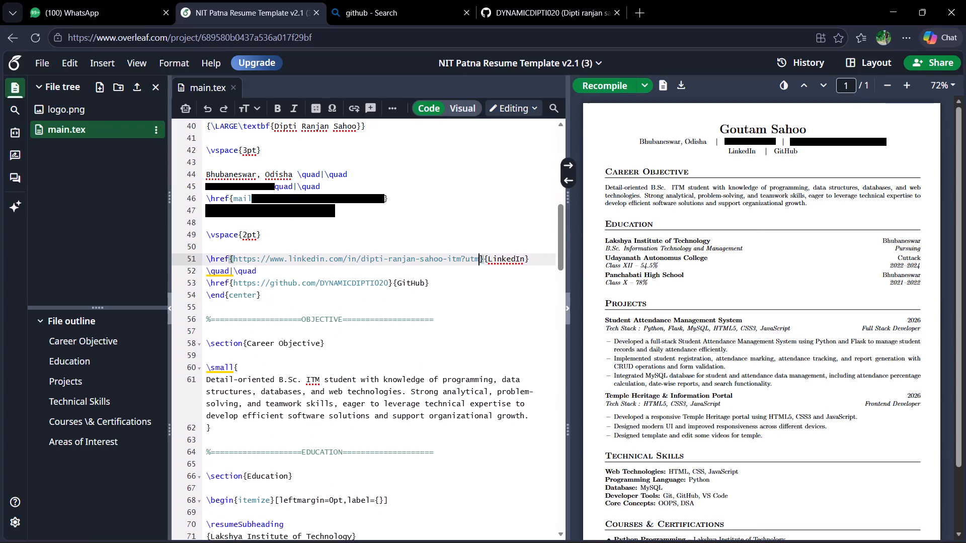
pyautogui.press('BackSpace')
pyautogui.press('BackSpace')
pyautogui.press('BackSpace')
pyautogui.press('BackSpace')
pyautogui.press('BackSpace')
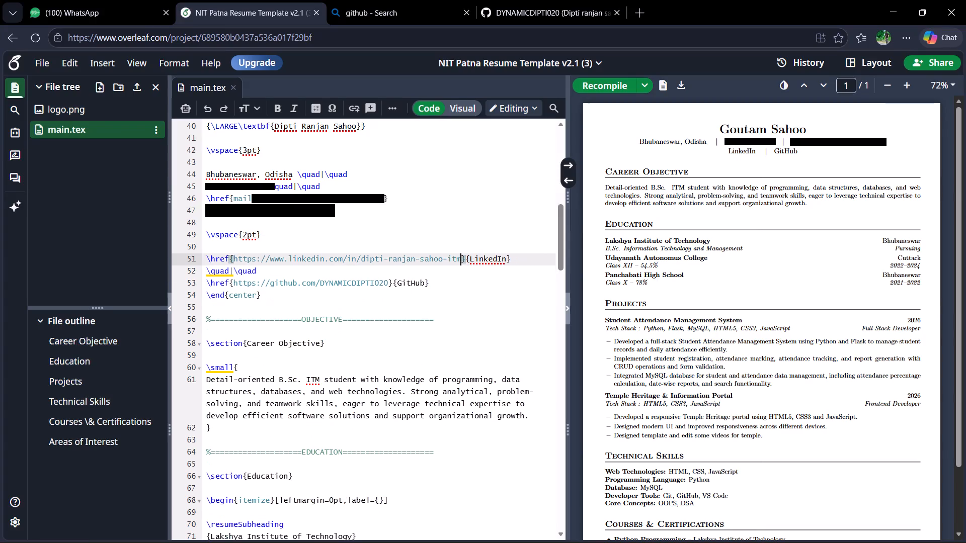
# Remove the trailing "-itm" from the header's LinkedIn profile URL in main.tex.
pyautogui.press('BackSpace')
pyautogui.press('BackSpace')
pyautogui.press('BackSpace')
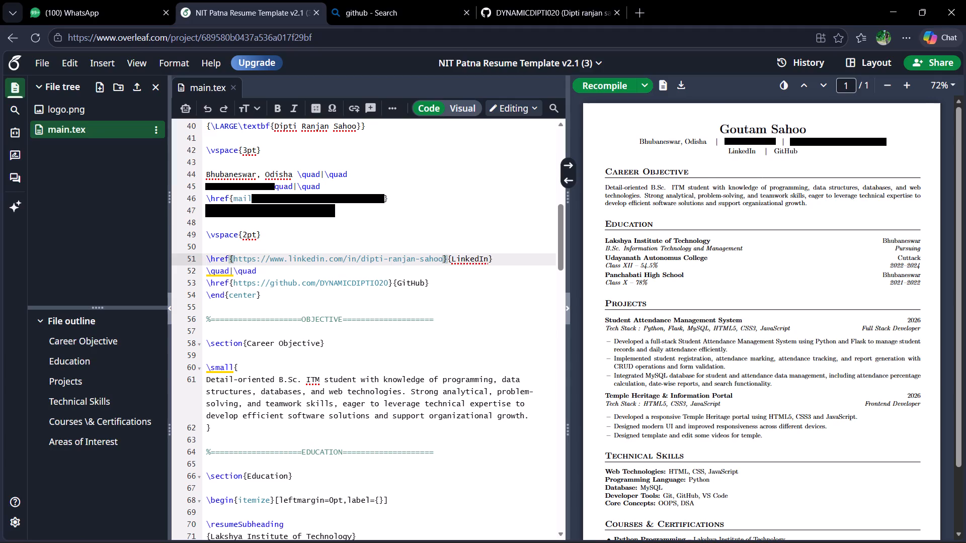
# Recompile the resume to update the PDF preview with the edited header.
pyautogui.click(595, 83)
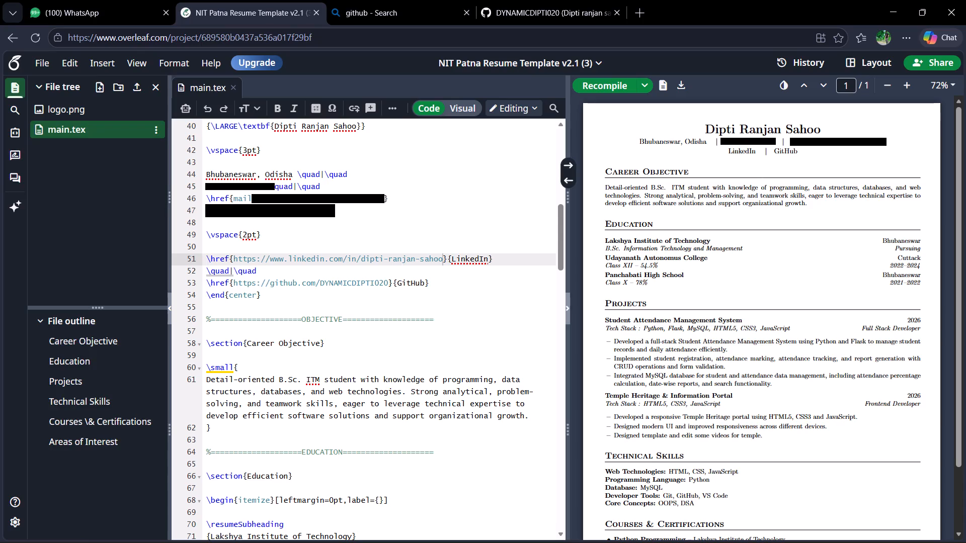
# Delete the old displayed email address on line 47, below the header's mail link.
pyautogui.click(330, 212)
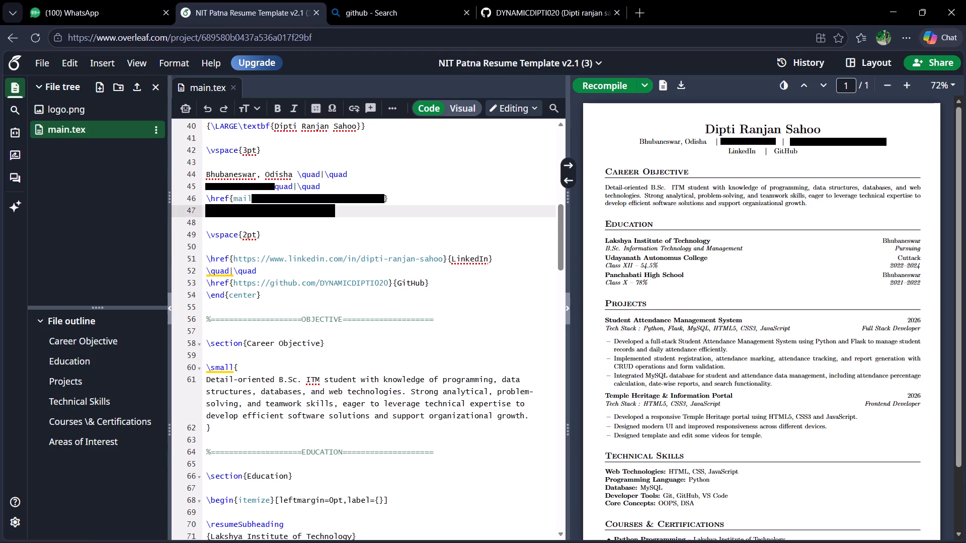
pyautogui.press('BackSpace')
pyautogui.press('BackSpace')
pyautogui.press('BackSpace')
pyautogui.press('BackSpace')
pyautogui.press('BackSpace')
pyautogui.press('BackSpace')
pyautogui.press('BackSpace')
pyautogui.press('BackSpace')
pyautogui.press('BackSpace')
pyautogui.press('BackSpace')
pyautogui.press('BackSpace')
pyautogui.press('BackSpace')
pyautogui.press('BackSpace')
pyautogui.press('BackSpace')
pyautogui.press('BackSpace')
pyautogui.press('BackSpace')
pyautogui.press('BackSpace')
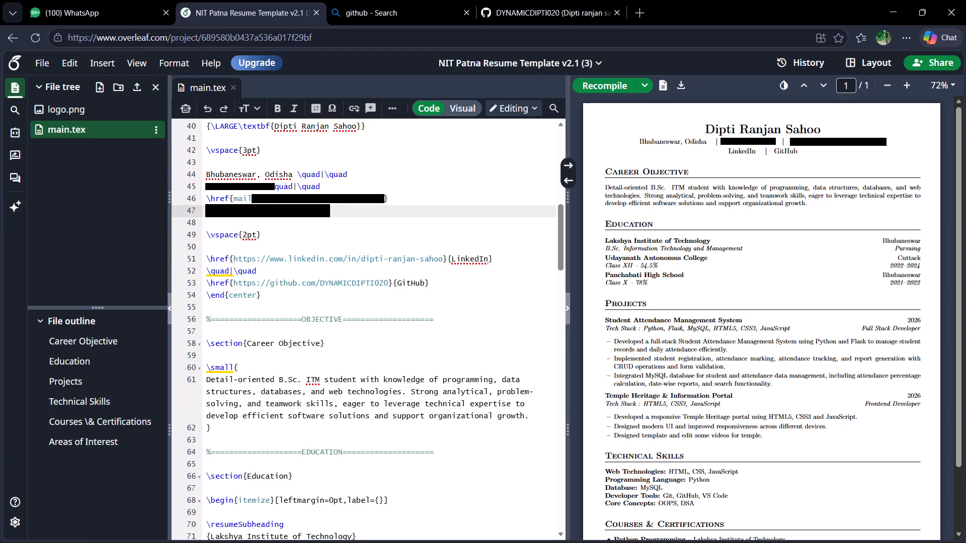
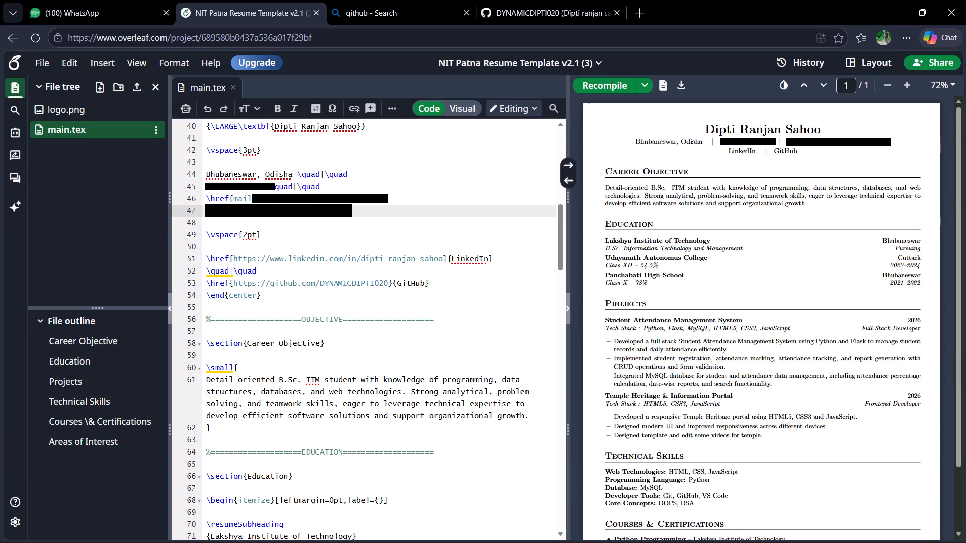
# Replace the Class XII college name on line 77 of the Education section with "Narasinghpur Junior college".
pyautogui.scroll(-1, 409, 274)
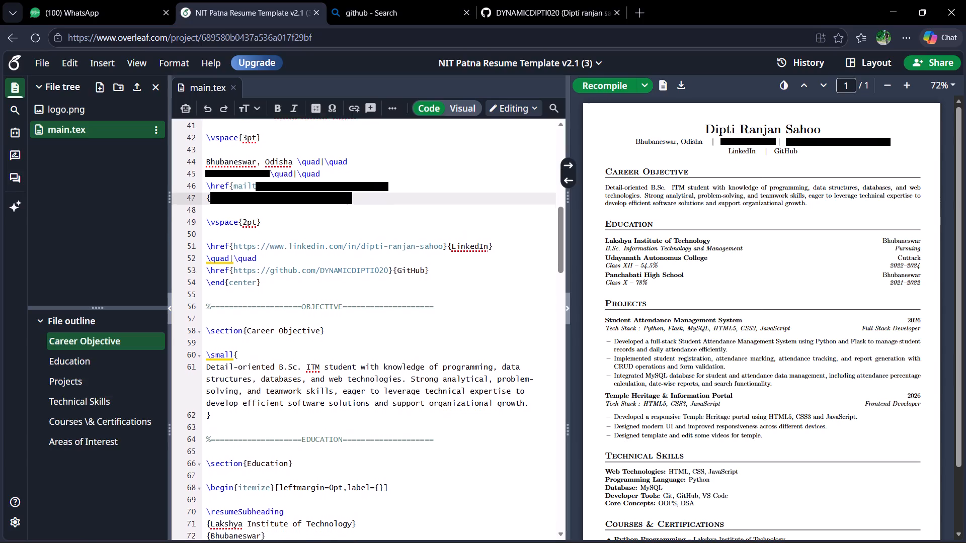
pyautogui.scroll(-1, 409, 274)
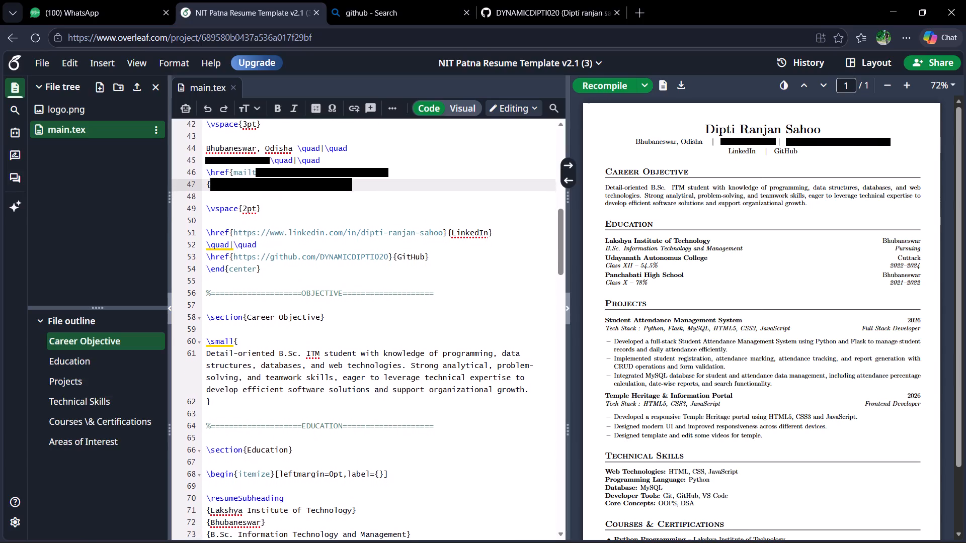
pyautogui.scroll(-2, 409, 274)
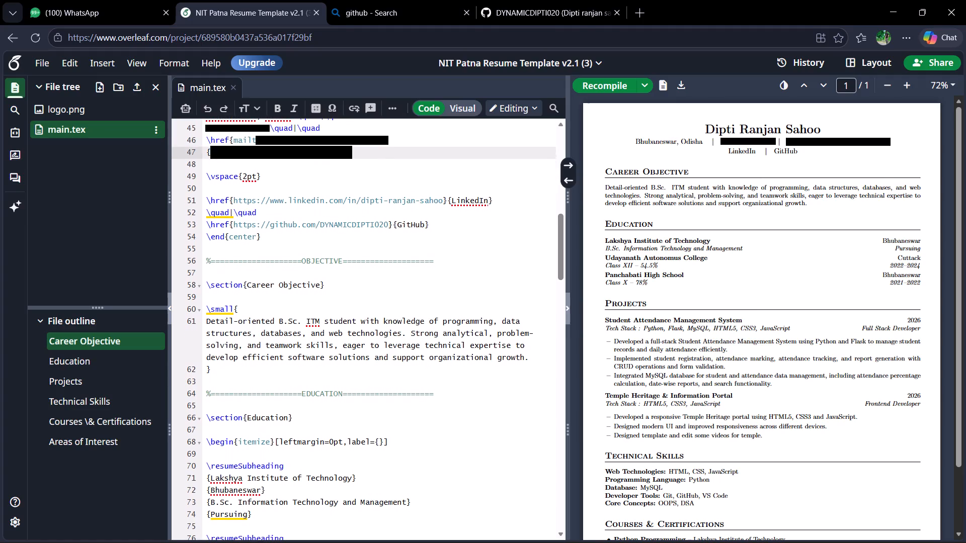
pyautogui.scroll(-3, 409, 274)
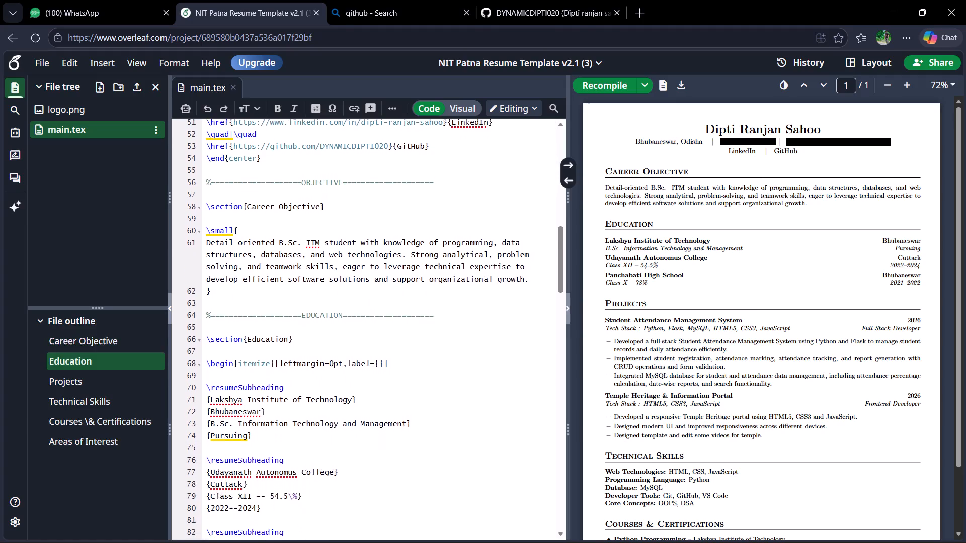
pyautogui.scroll(-2, 409, 274)
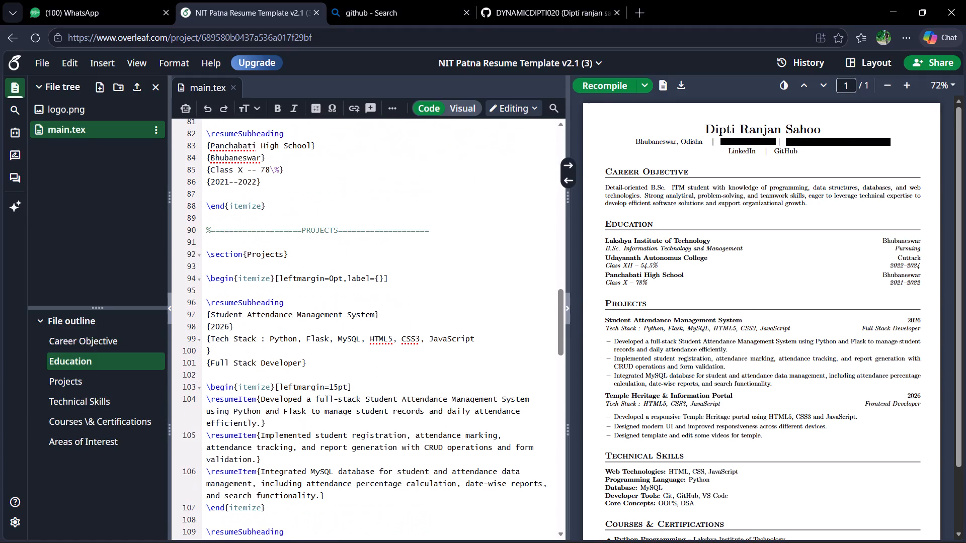
pyautogui.scroll(3, 409, 274)
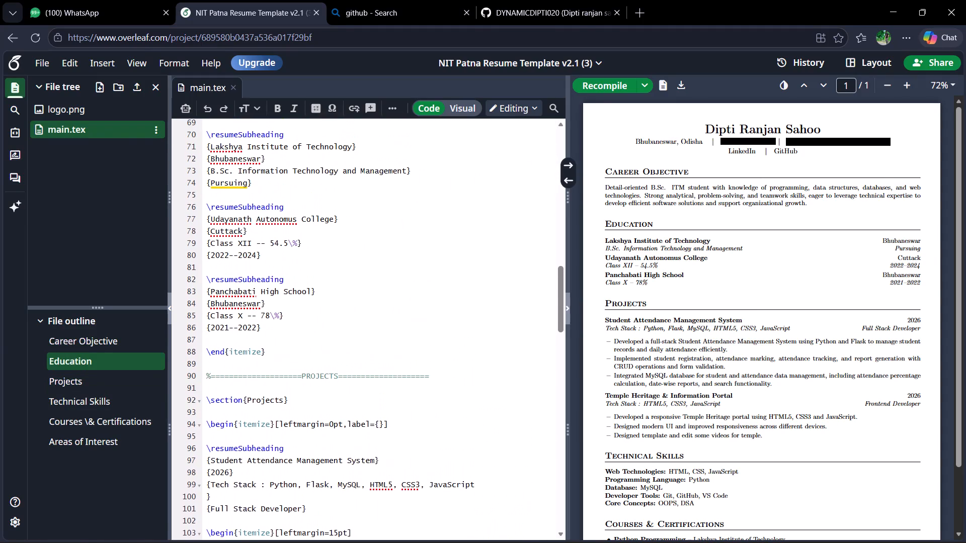
pyautogui.scroll(1, 409, 274)
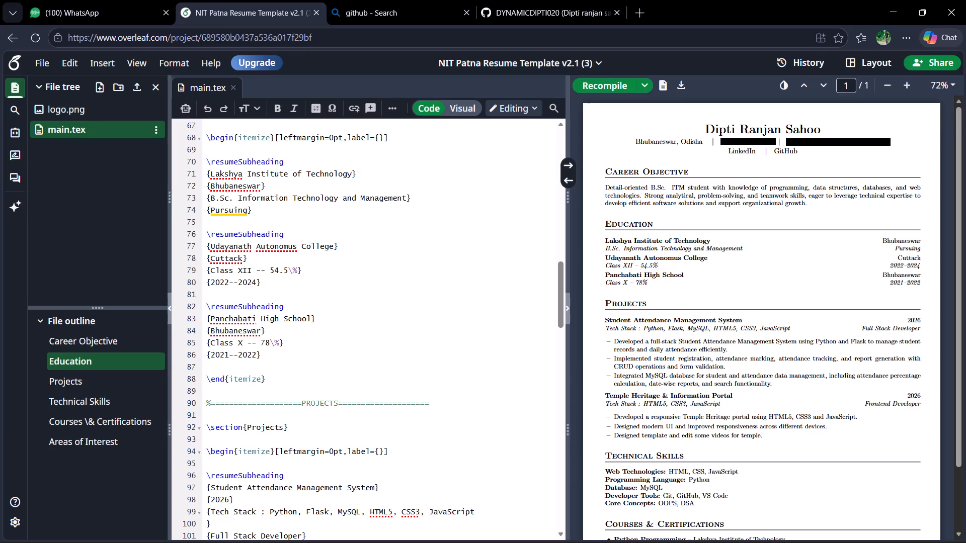
pyautogui.click(335, 247)
pyautogui.press('BackSpace')
pyautogui.press('BackSpace')
pyautogui.press('BackSpace')
pyautogui.press('BackSpace')
pyautogui.press('BackSpace')
pyautogui.press('BackSpace')
pyautogui.press('BackSpace')
pyautogui.press('BackSpace')
pyautogui.press('BackSpace')
pyautogui.press('BackSpace')
pyautogui.press('BackSpace')
pyautogui.press('BackSpace')
pyautogui.press('BackSpace')
pyautogui.press('BackSpace')
pyautogui.press('BackSpace')
pyautogui.press('BackSpace')
pyautogui.press('BackSpace')
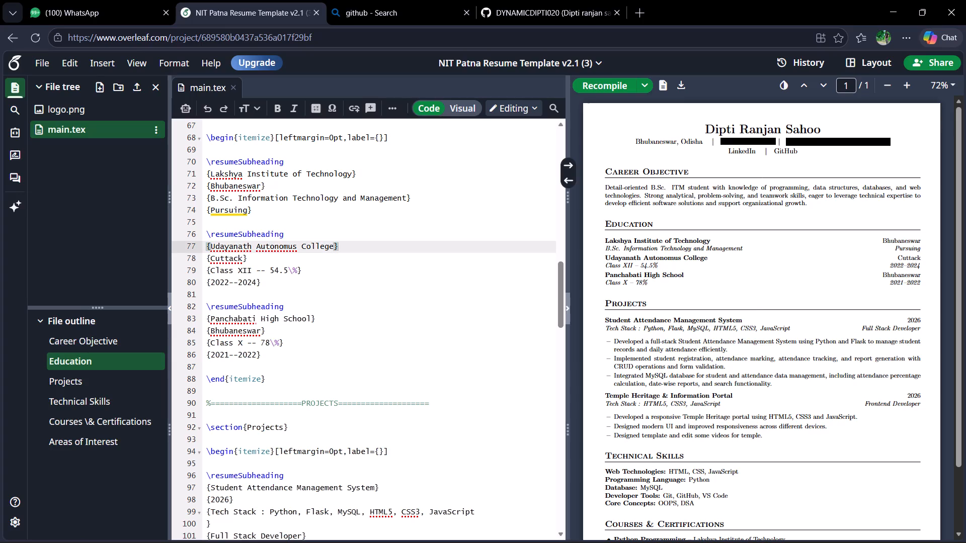
pyautogui.press('BackSpace')
pyautogui.press('BackSpace')
pyautogui.press('BackSpace')
pyautogui.press('BackSpace')
pyautogui.press('BackSpace')
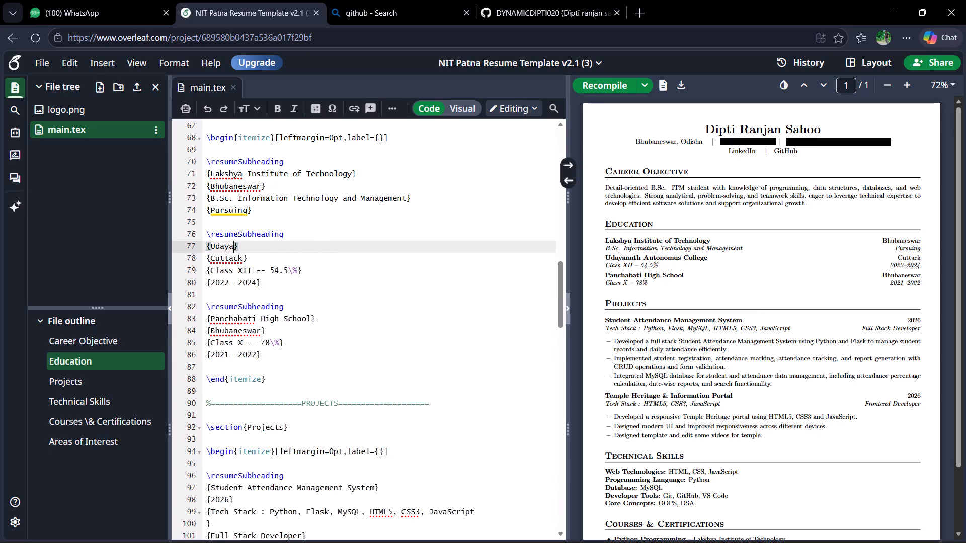
pyautogui.press('BackSpace')
pyautogui.press('BackSpace')
pyautogui.press('BackSpace')
pyautogui.press('BackSpace')
pyautogui.press('BackSpace')
pyautogui.write('Na')
pyautogui.write('rasingh')
pyautogui.write('pur')
pyautogui.press('space')
pyautogui.write('Junior')
pyautogui.press('space')
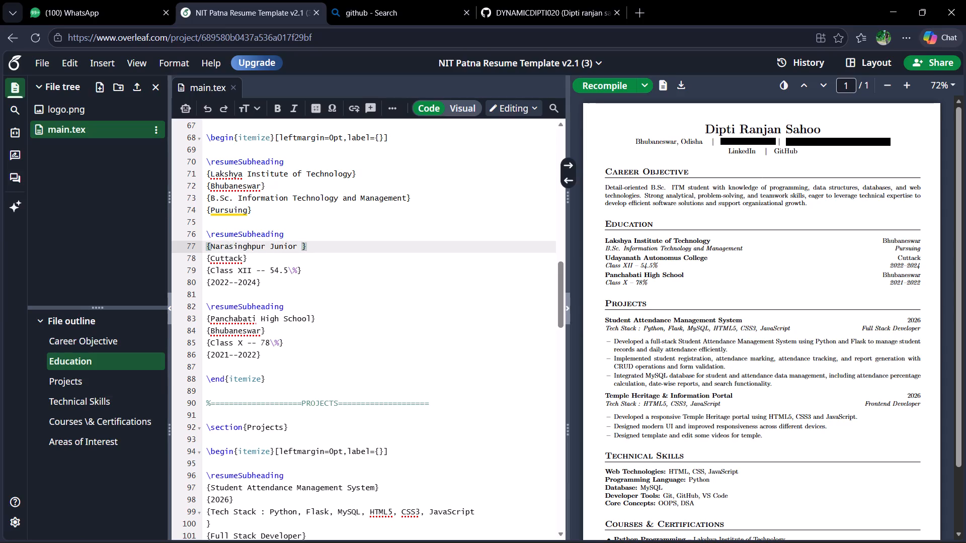
pyautogui.write('college')
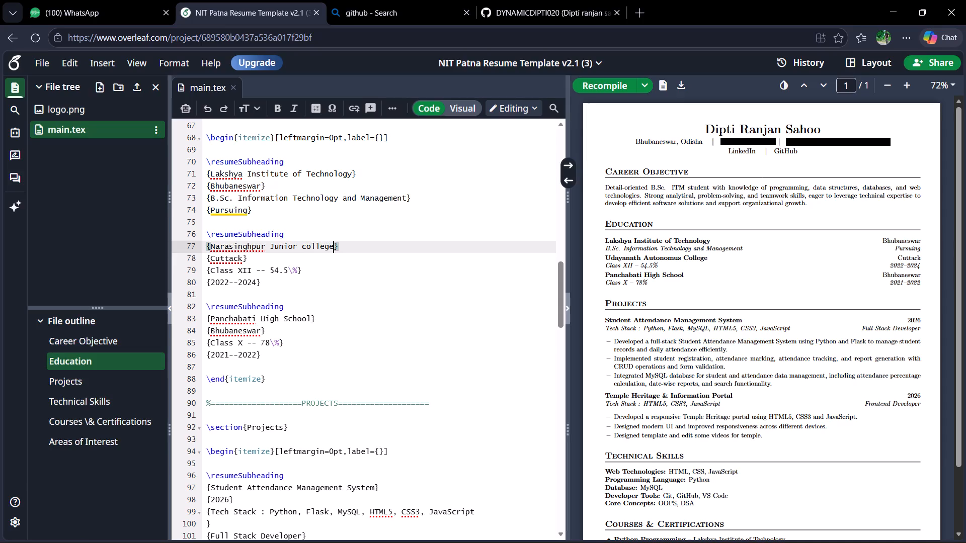
# Append ",Narasinghpur" to the Class XII college name on line 77 and recompile the resume.
pyautogui.press(',')
pyautogui.write('Na')
pyautogui.write('rasinghpur')
pyautogui.hotkey('ctrl', 's')
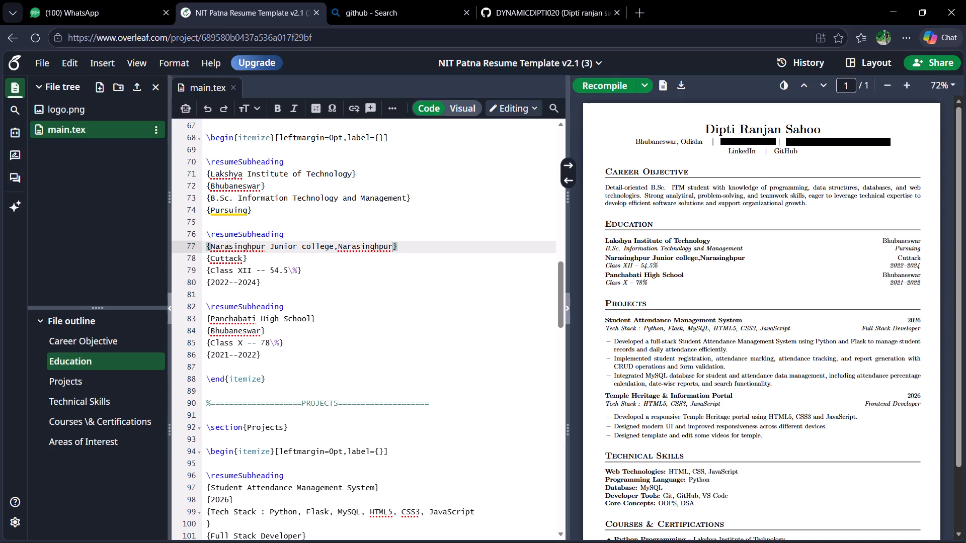
# Insert a space after and before the comma in the Class XII college name, recompiling after each change.
pyautogui.click(336, 246)
pyautogui.press('space')
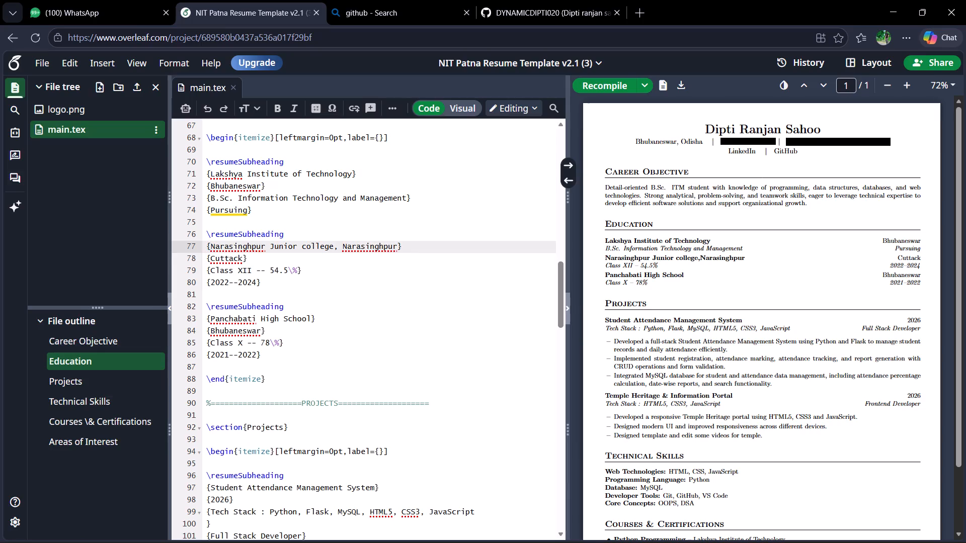
pyautogui.hotkey('ctrl', 's')
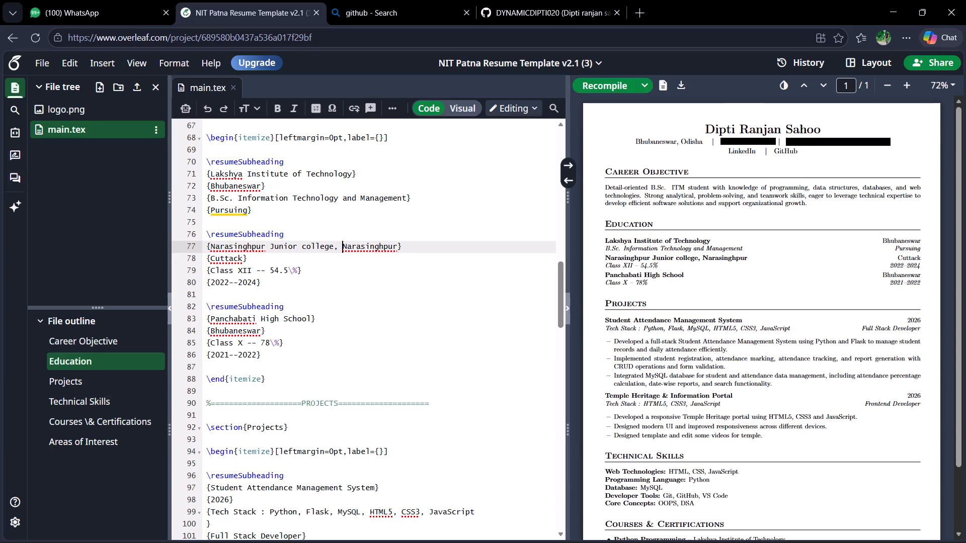
pyautogui.click(333, 246)
pyautogui.press('space')
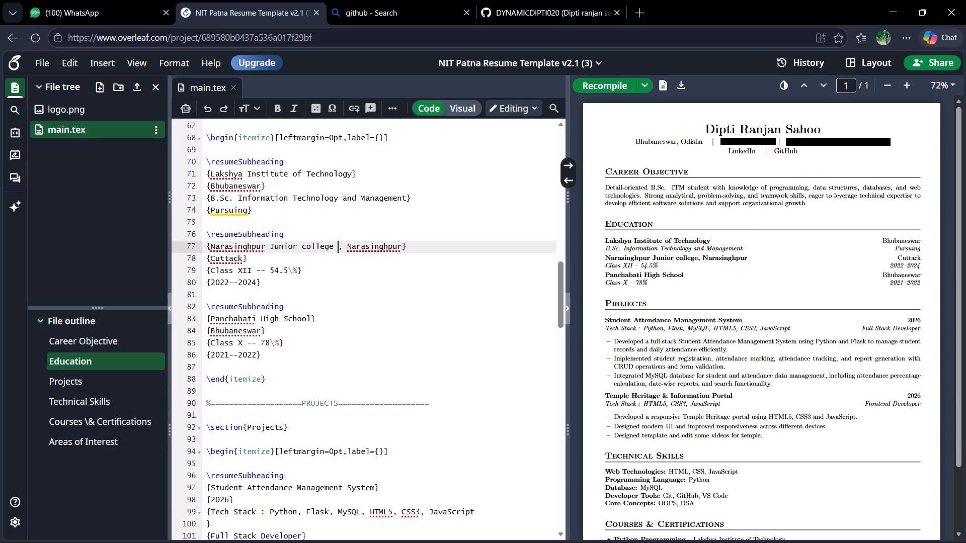
pyautogui.hotkey('ctrl', 's')
# Change the Class X school name on line 83 to "AN High School" and recompile the resume.
pyautogui.click(306, 319)
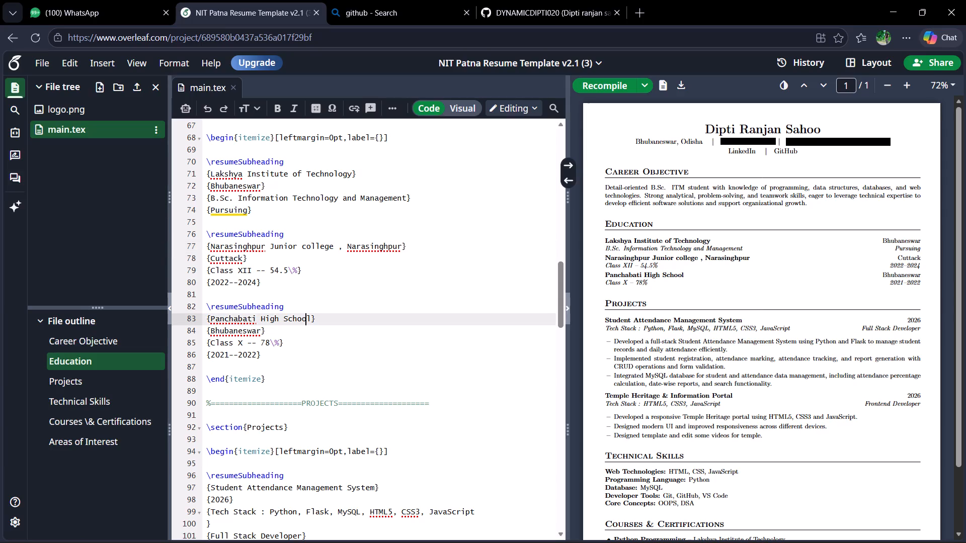
pyautogui.press('Left')
pyautogui.press('Left')
pyautogui.press('Left')
pyautogui.press('Left')
pyautogui.press('Left')
pyautogui.press('Left')
pyautogui.press('Left')
pyautogui.press('Left')
pyautogui.press('Left')
pyautogui.press('Left')
pyautogui.press('Left')
pyautogui.press('BackSpace')
pyautogui.press('BackSpace')
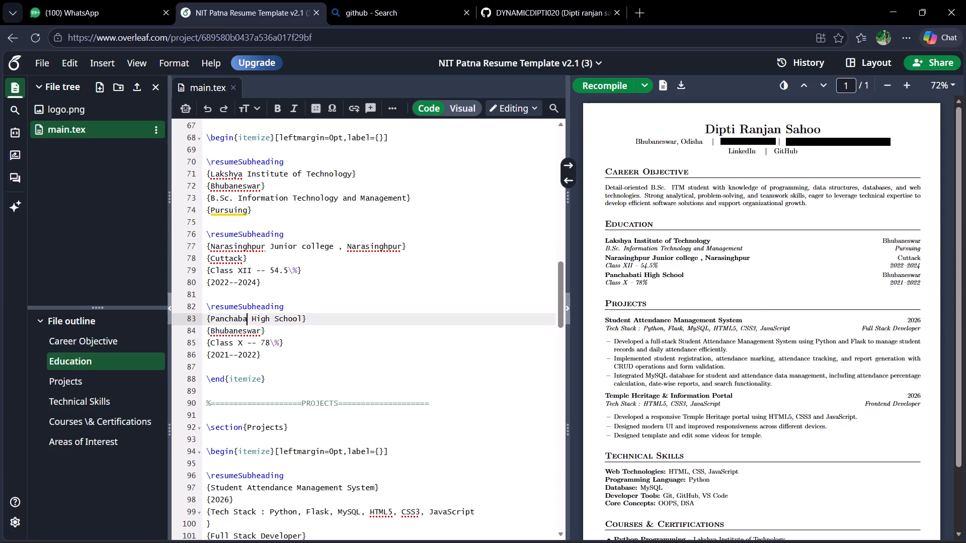
pyautogui.press('BackSpace')
pyautogui.press('BackSpace')
pyautogui.press('BackSpace')
pyautogui.press('BackSpace')
pyautogui.press('BackSpace')
pyautogui.press('BackSpace')
pyautogui.press('BackSpace')
pyautogui.press('BackSpace')
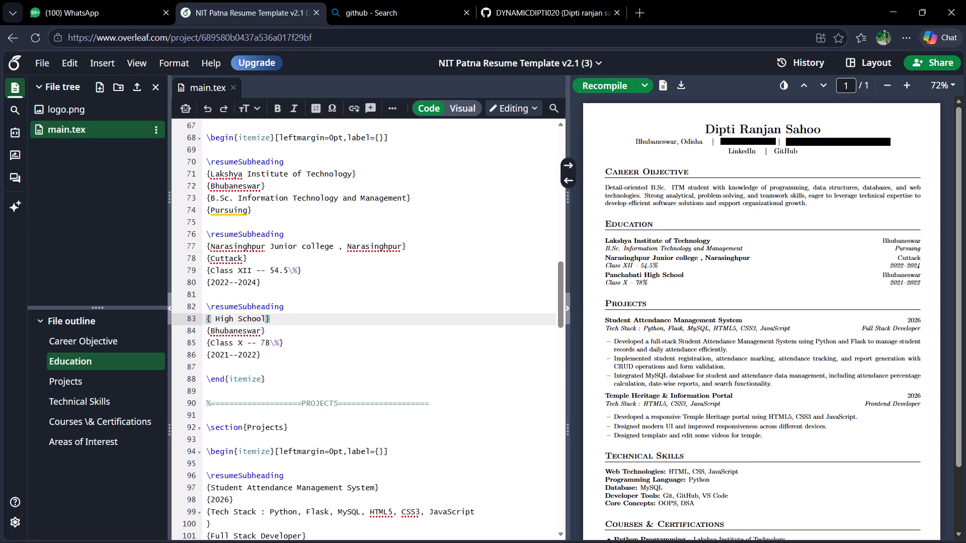
pyautogui.write('AN')
pyautogui.hotkey('ctrl', 's')
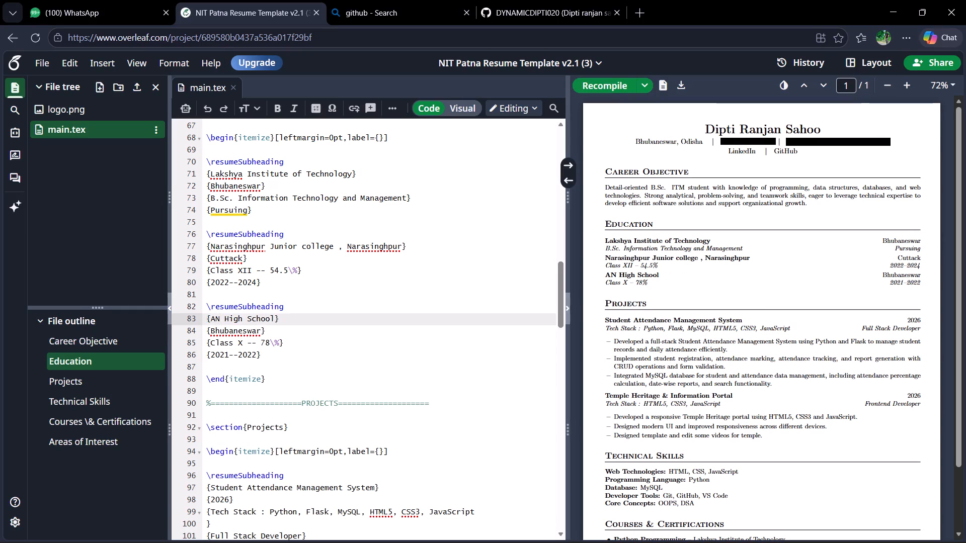
# Set the Class XII percentage on line 79 to 61.
pyautogui.click(287, 270)
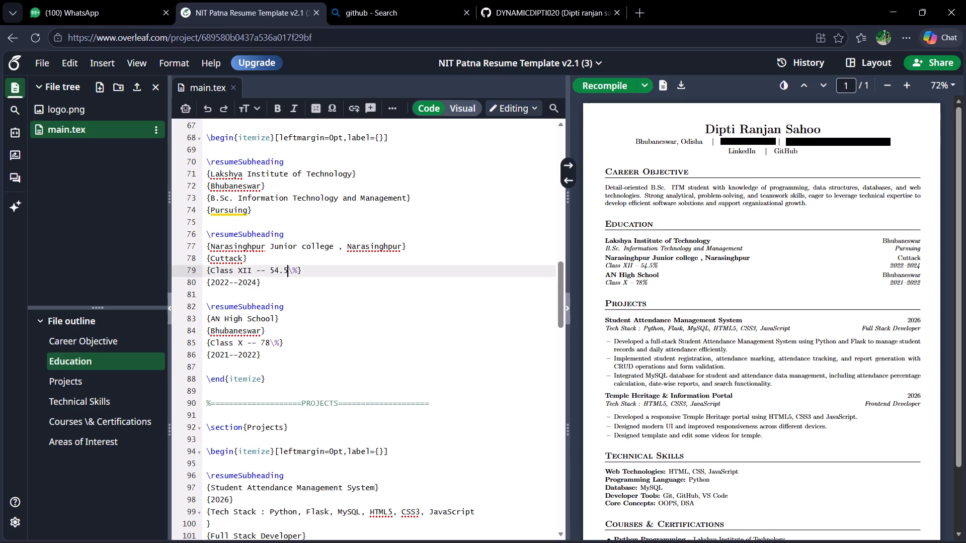
pyautogui.press('BackSpace')
pyautogui.press('BackSpace')
pyautogui.press('BackSpace')
pyautogui.press('BackSpace')
pyautogui.press('6')
pyautogui.press('1')
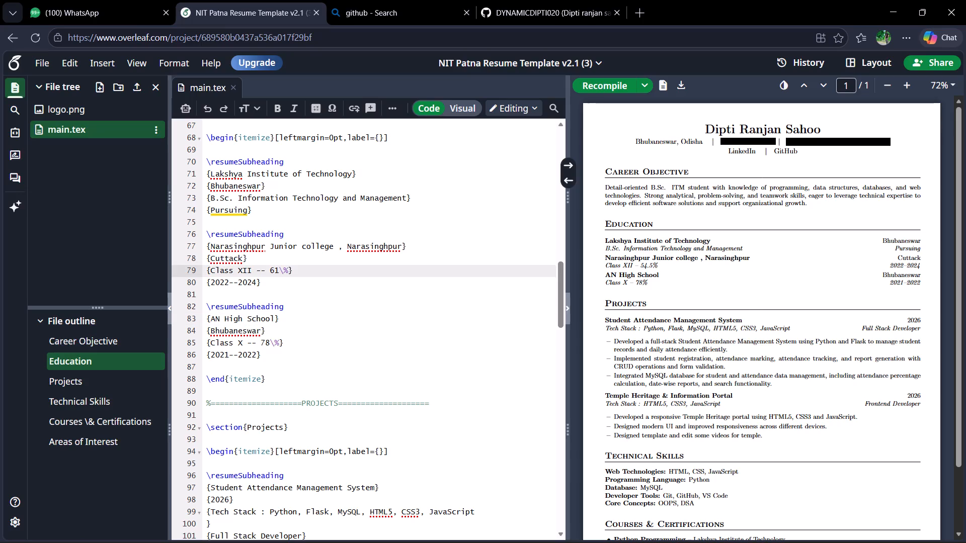
# Set the Class X percentage on line 85 to 89 and recompile the resume.
pyautogui.click(268, 345)
pyautogui.press('Right')
pyautogui.press('BackSpace')
pyautogui.press('BackSpace')
pyautogui.write('89')
pyautogui.hotkey('ctrl', 's')
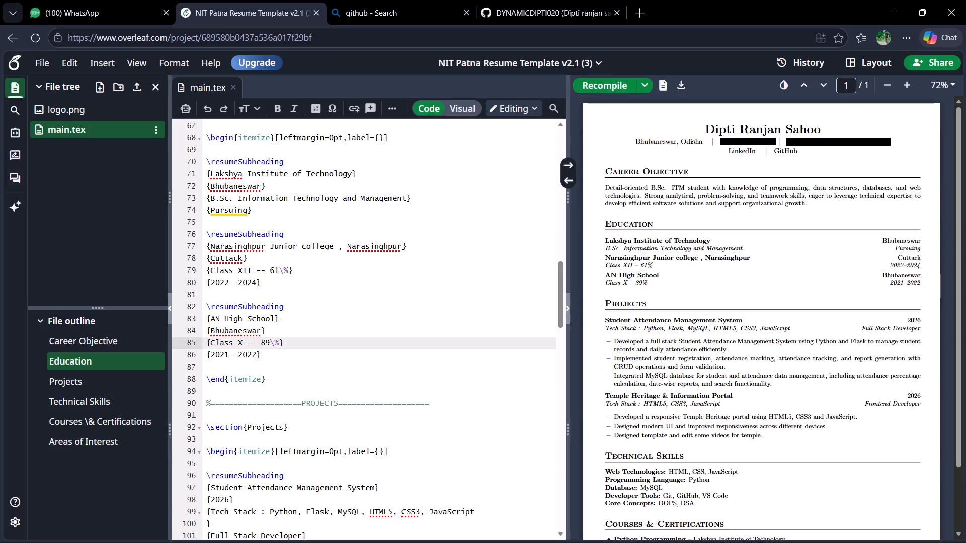
# Examine the source of the Projects section in main.tex.
pyautogui.scroll(-4, 362, 306)
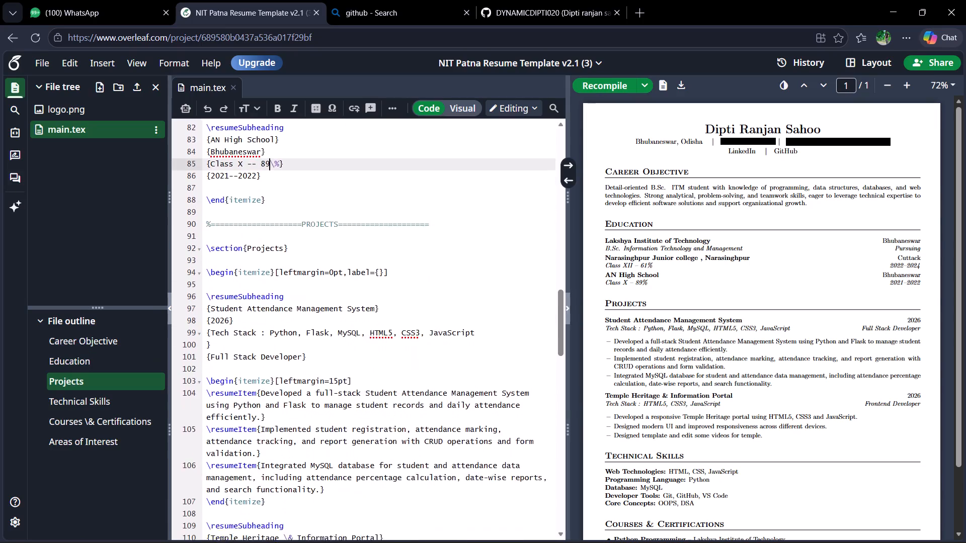
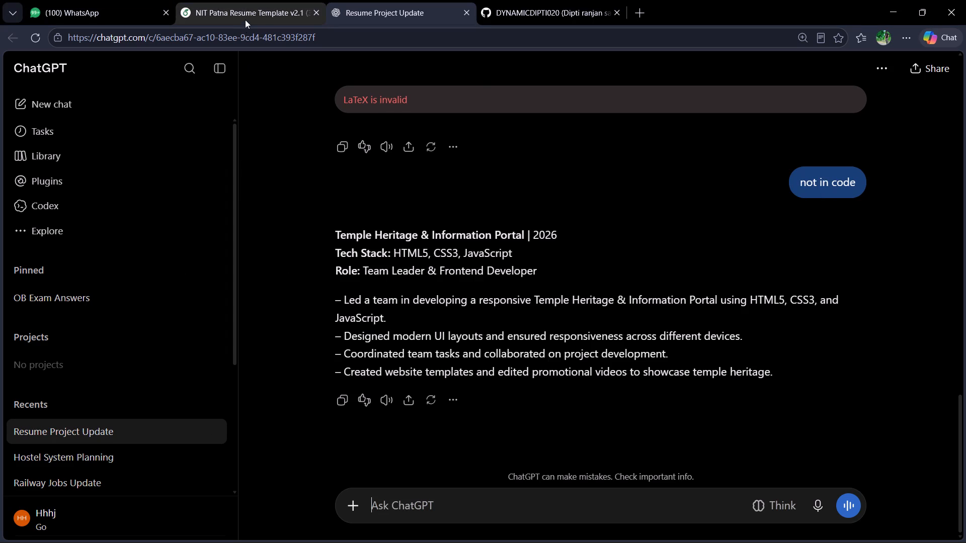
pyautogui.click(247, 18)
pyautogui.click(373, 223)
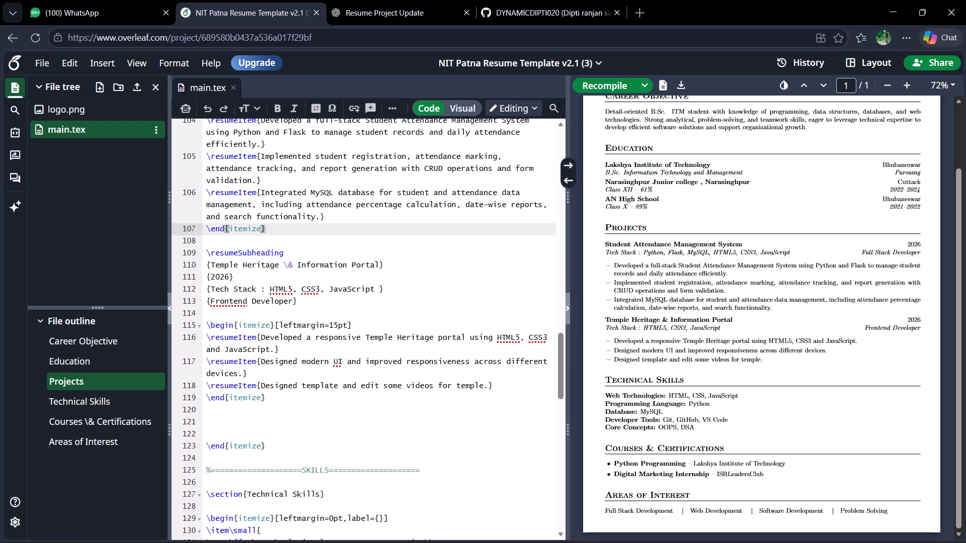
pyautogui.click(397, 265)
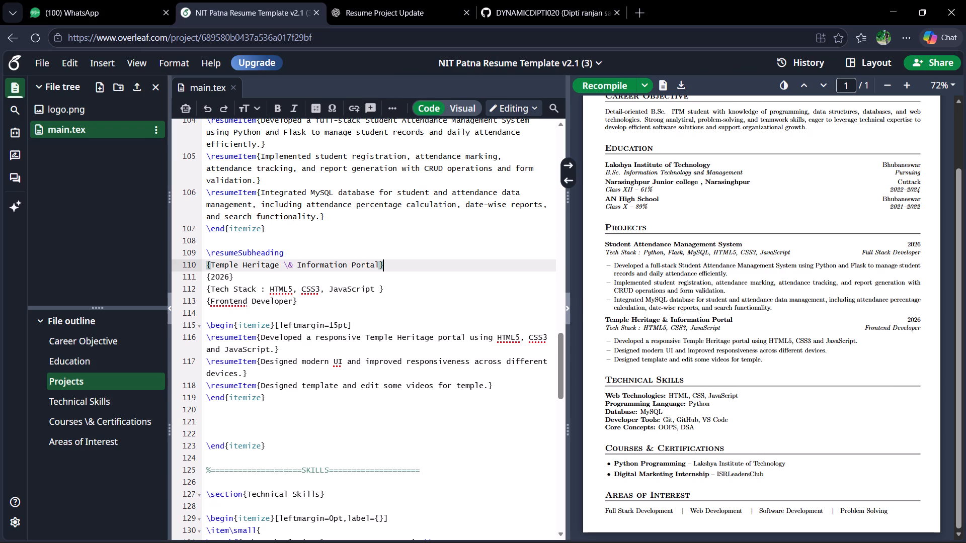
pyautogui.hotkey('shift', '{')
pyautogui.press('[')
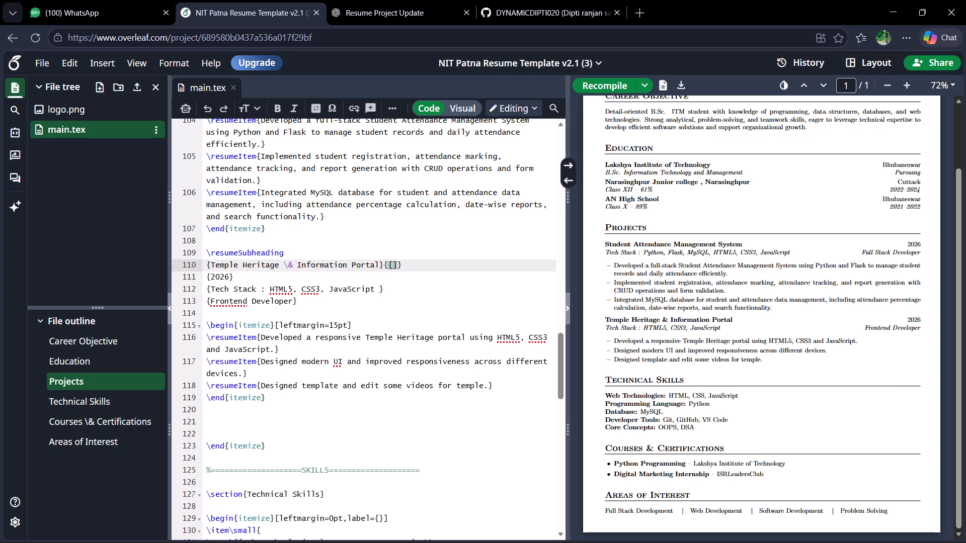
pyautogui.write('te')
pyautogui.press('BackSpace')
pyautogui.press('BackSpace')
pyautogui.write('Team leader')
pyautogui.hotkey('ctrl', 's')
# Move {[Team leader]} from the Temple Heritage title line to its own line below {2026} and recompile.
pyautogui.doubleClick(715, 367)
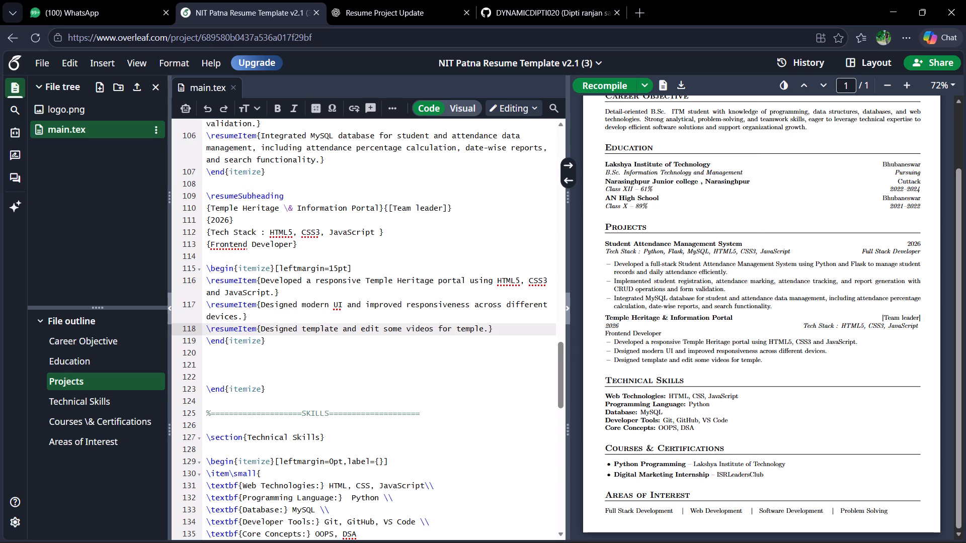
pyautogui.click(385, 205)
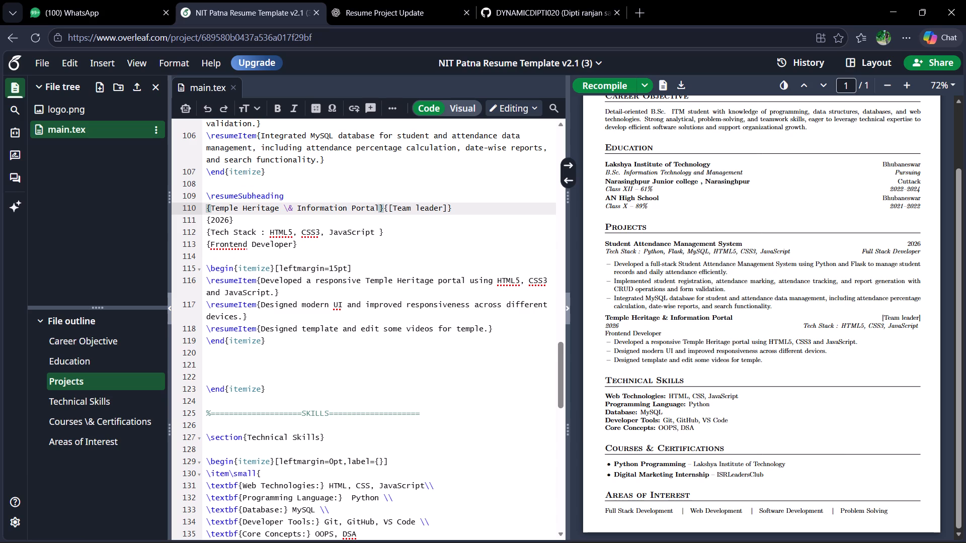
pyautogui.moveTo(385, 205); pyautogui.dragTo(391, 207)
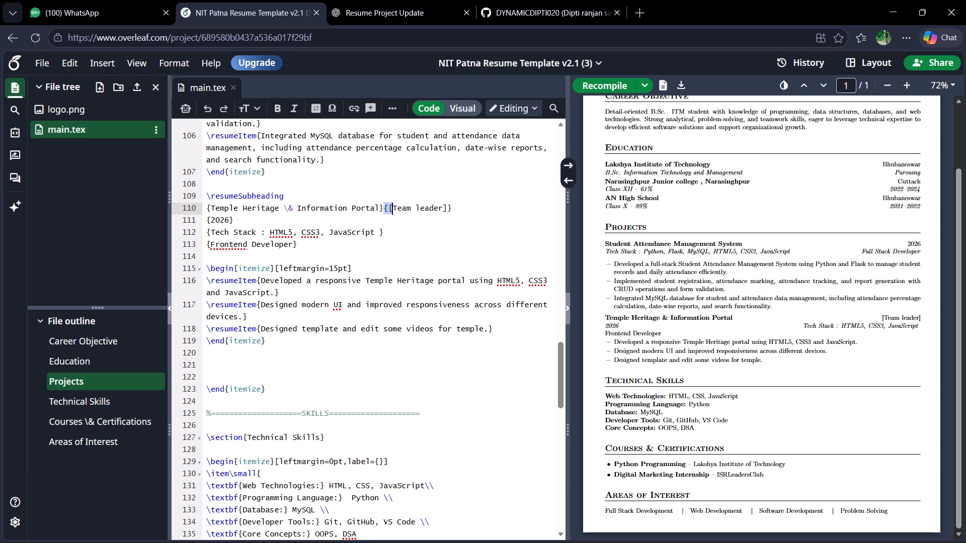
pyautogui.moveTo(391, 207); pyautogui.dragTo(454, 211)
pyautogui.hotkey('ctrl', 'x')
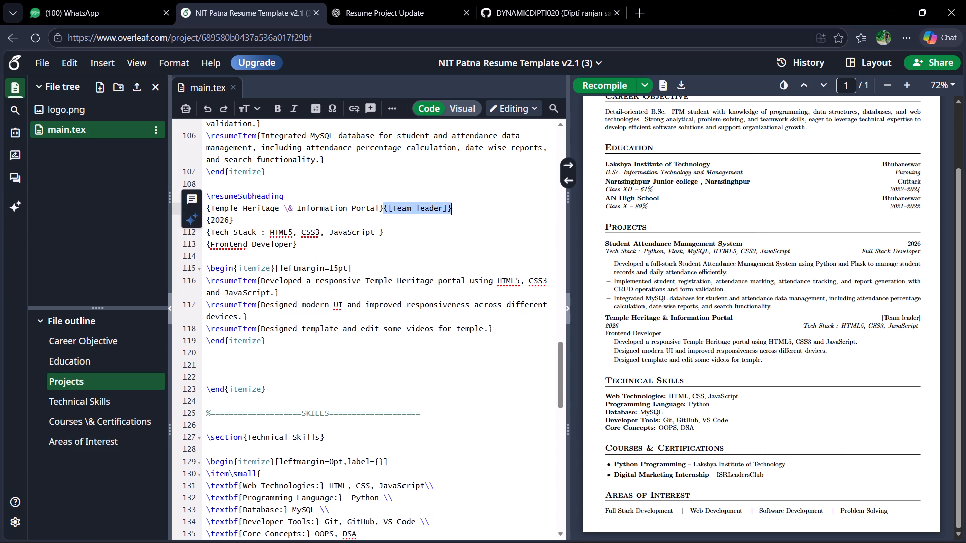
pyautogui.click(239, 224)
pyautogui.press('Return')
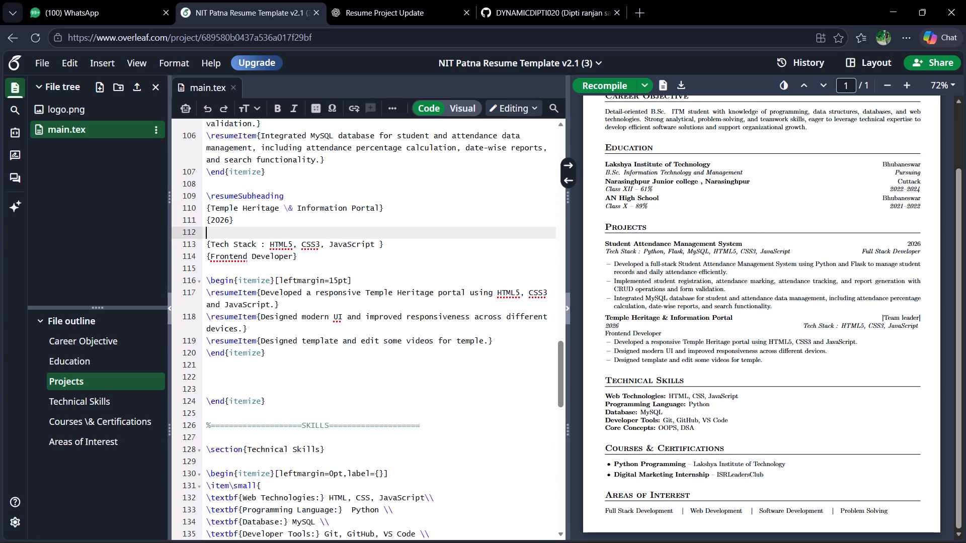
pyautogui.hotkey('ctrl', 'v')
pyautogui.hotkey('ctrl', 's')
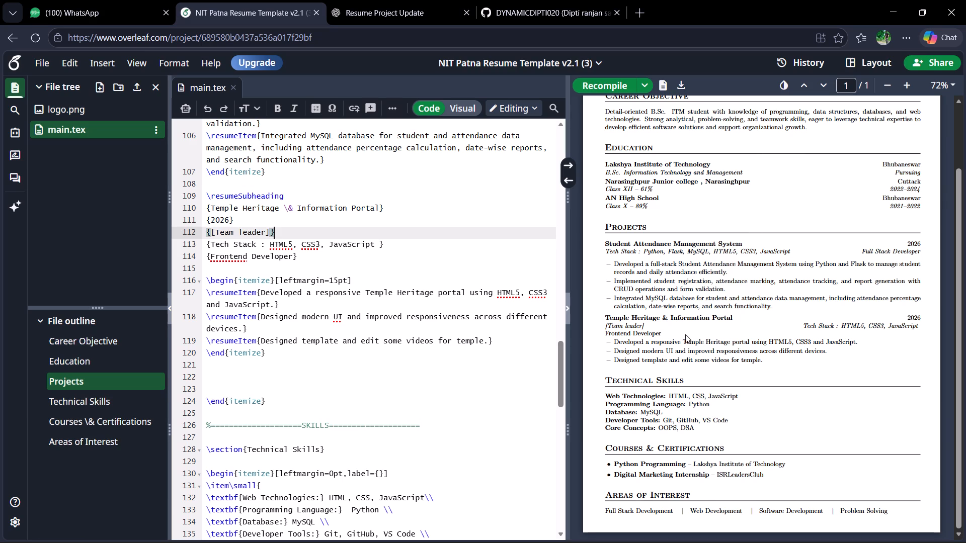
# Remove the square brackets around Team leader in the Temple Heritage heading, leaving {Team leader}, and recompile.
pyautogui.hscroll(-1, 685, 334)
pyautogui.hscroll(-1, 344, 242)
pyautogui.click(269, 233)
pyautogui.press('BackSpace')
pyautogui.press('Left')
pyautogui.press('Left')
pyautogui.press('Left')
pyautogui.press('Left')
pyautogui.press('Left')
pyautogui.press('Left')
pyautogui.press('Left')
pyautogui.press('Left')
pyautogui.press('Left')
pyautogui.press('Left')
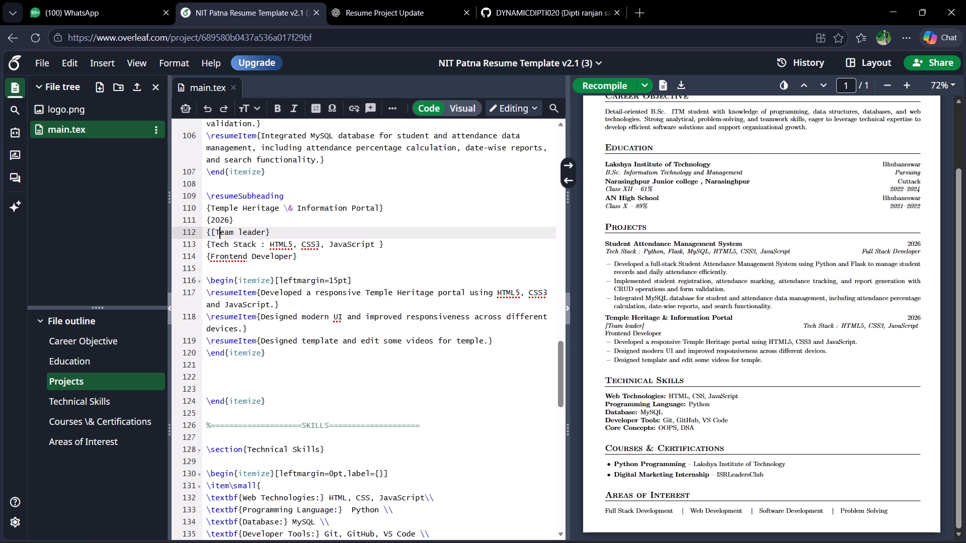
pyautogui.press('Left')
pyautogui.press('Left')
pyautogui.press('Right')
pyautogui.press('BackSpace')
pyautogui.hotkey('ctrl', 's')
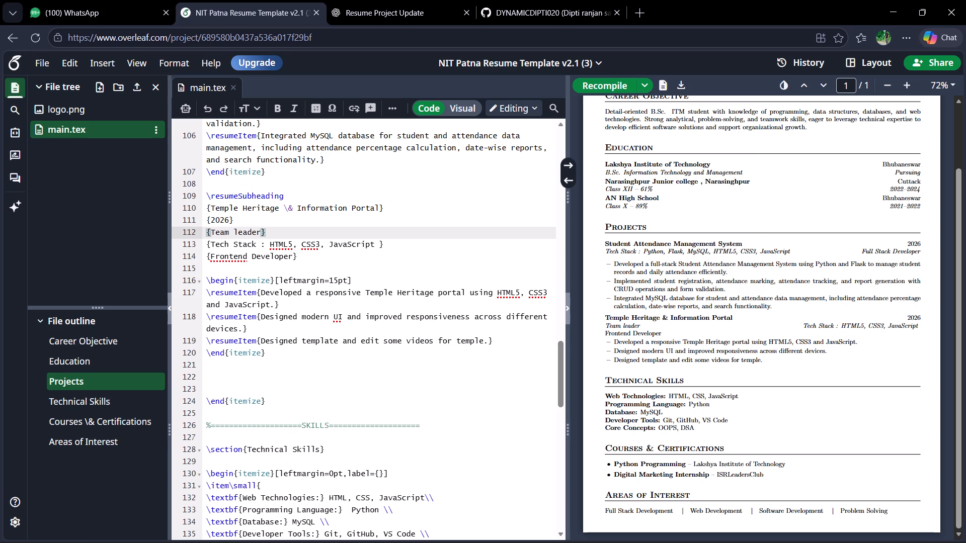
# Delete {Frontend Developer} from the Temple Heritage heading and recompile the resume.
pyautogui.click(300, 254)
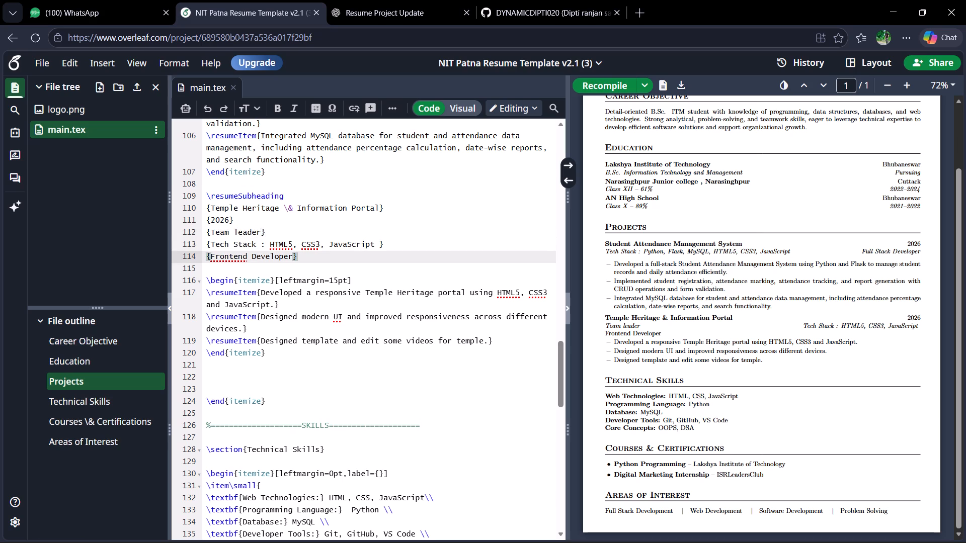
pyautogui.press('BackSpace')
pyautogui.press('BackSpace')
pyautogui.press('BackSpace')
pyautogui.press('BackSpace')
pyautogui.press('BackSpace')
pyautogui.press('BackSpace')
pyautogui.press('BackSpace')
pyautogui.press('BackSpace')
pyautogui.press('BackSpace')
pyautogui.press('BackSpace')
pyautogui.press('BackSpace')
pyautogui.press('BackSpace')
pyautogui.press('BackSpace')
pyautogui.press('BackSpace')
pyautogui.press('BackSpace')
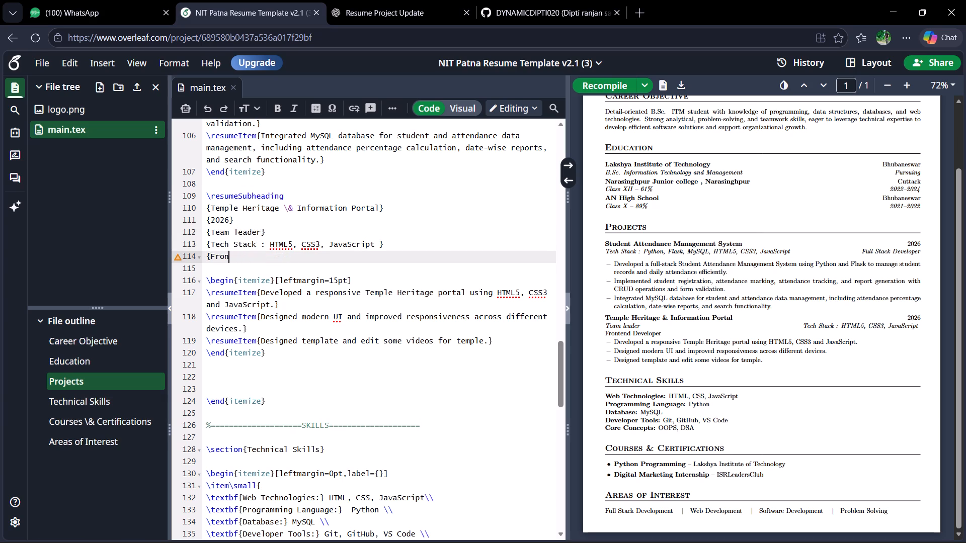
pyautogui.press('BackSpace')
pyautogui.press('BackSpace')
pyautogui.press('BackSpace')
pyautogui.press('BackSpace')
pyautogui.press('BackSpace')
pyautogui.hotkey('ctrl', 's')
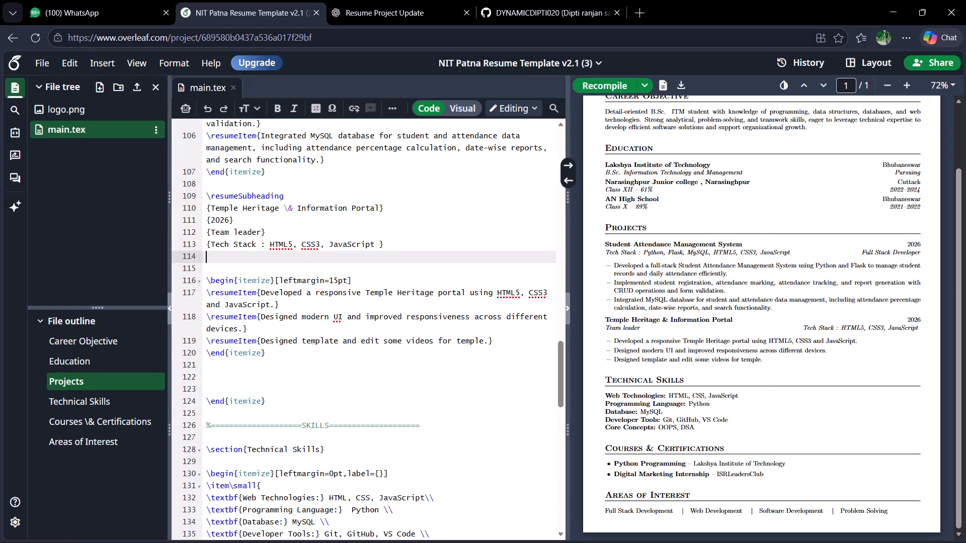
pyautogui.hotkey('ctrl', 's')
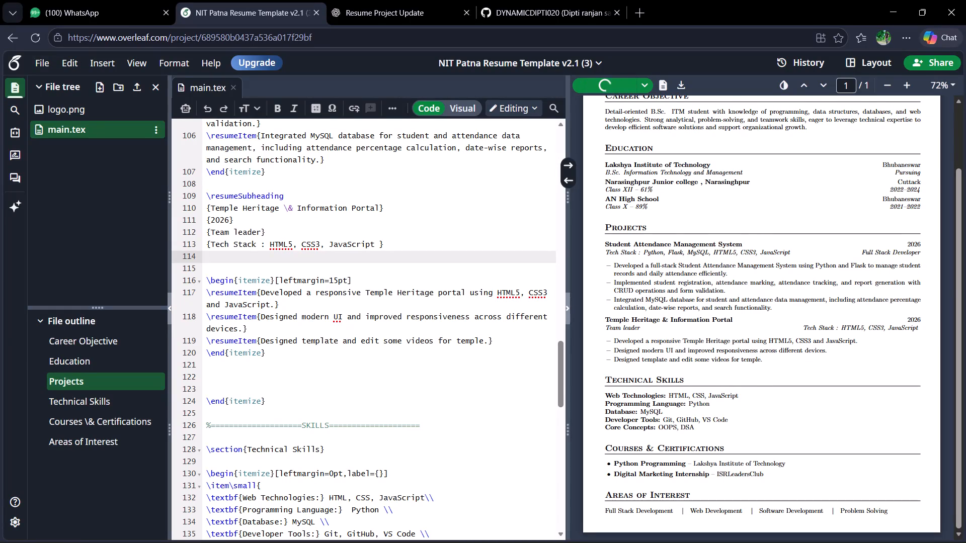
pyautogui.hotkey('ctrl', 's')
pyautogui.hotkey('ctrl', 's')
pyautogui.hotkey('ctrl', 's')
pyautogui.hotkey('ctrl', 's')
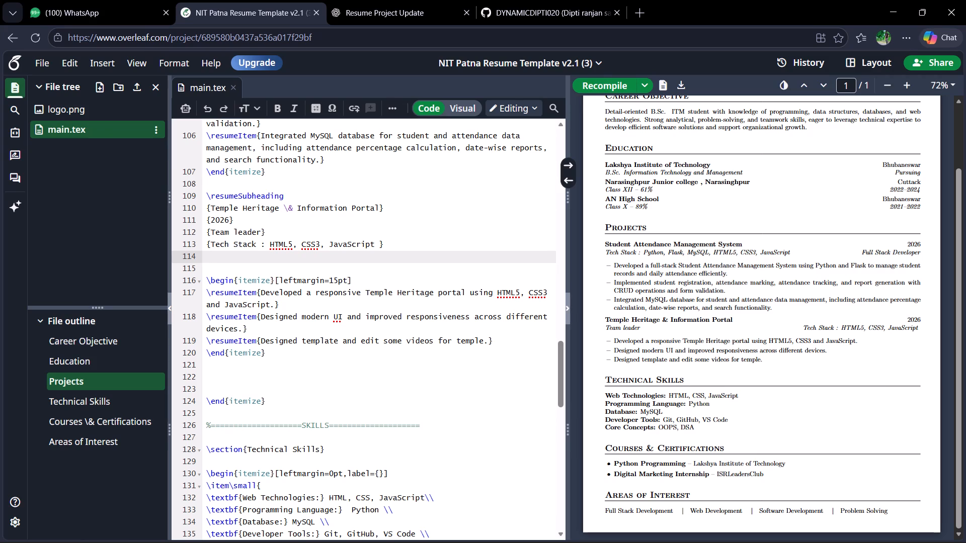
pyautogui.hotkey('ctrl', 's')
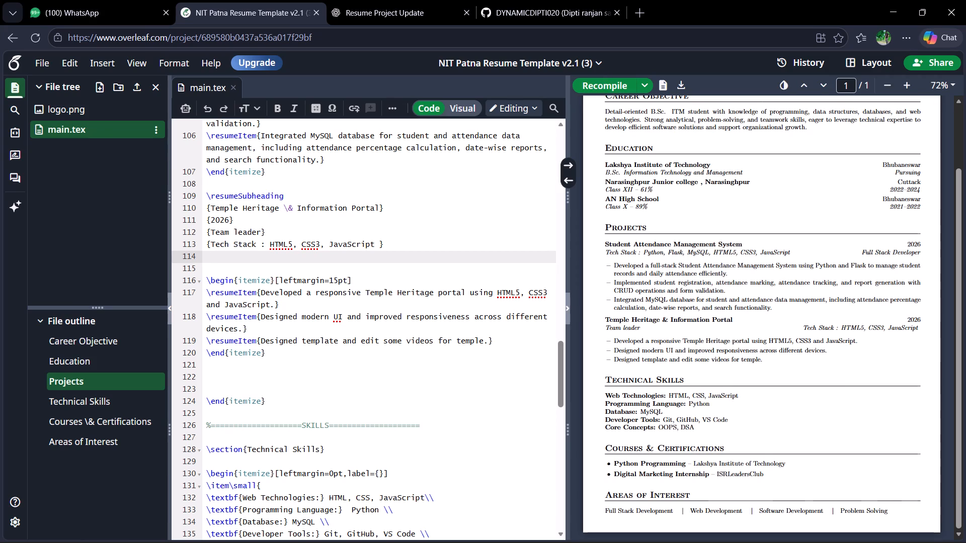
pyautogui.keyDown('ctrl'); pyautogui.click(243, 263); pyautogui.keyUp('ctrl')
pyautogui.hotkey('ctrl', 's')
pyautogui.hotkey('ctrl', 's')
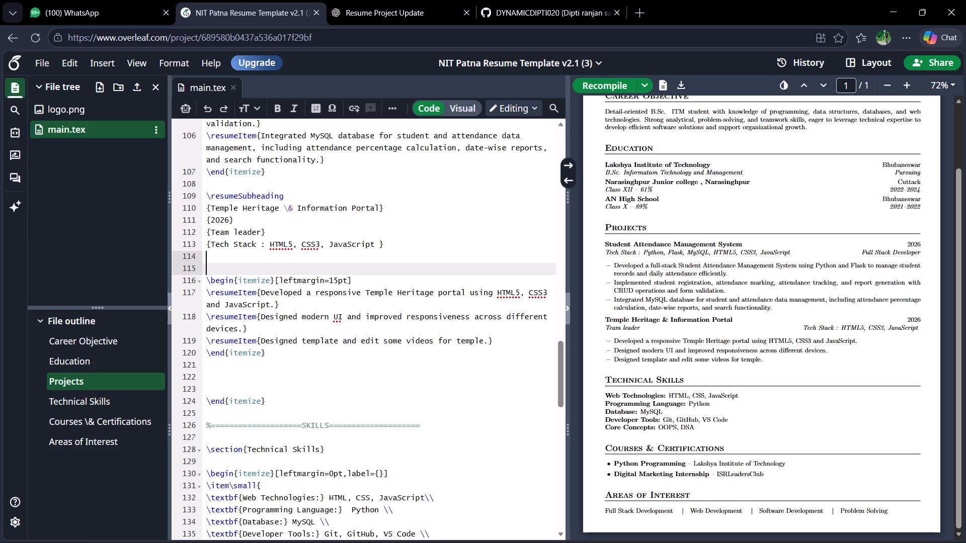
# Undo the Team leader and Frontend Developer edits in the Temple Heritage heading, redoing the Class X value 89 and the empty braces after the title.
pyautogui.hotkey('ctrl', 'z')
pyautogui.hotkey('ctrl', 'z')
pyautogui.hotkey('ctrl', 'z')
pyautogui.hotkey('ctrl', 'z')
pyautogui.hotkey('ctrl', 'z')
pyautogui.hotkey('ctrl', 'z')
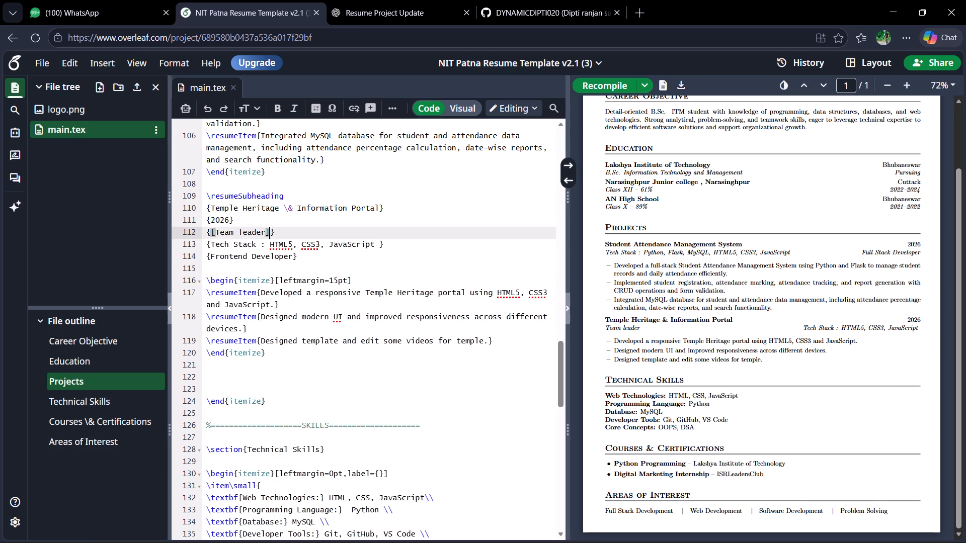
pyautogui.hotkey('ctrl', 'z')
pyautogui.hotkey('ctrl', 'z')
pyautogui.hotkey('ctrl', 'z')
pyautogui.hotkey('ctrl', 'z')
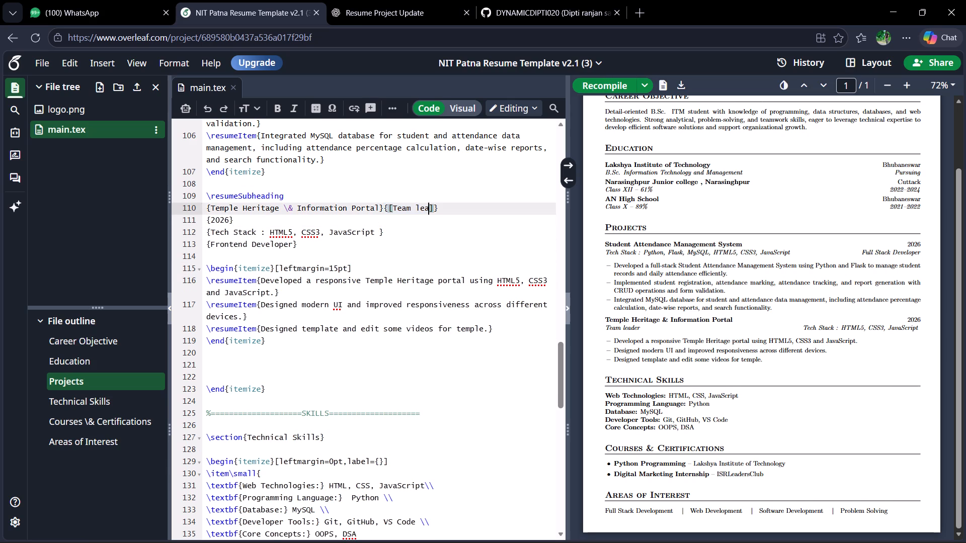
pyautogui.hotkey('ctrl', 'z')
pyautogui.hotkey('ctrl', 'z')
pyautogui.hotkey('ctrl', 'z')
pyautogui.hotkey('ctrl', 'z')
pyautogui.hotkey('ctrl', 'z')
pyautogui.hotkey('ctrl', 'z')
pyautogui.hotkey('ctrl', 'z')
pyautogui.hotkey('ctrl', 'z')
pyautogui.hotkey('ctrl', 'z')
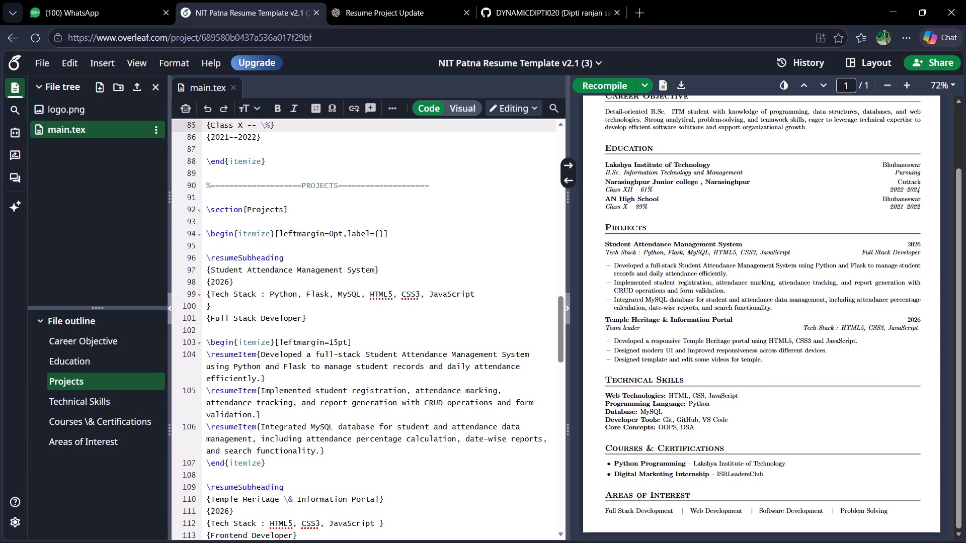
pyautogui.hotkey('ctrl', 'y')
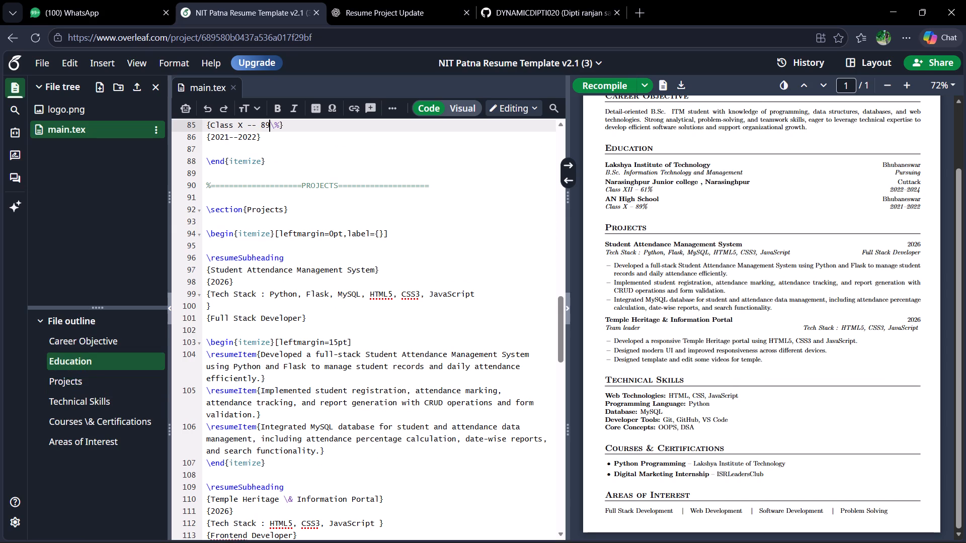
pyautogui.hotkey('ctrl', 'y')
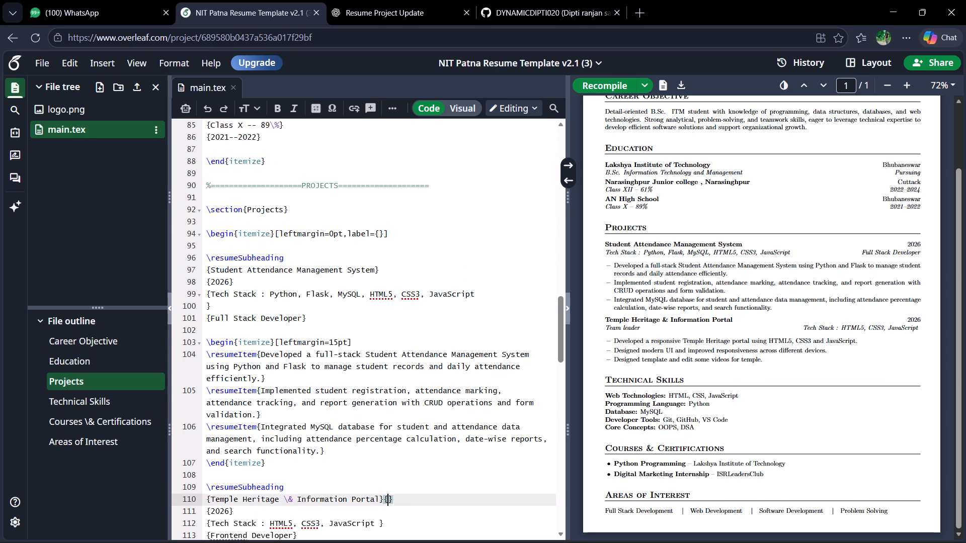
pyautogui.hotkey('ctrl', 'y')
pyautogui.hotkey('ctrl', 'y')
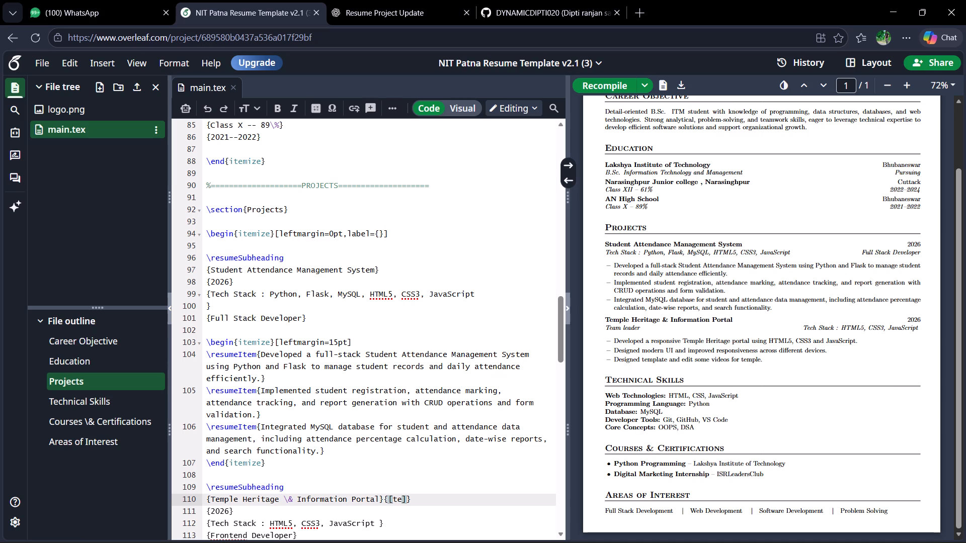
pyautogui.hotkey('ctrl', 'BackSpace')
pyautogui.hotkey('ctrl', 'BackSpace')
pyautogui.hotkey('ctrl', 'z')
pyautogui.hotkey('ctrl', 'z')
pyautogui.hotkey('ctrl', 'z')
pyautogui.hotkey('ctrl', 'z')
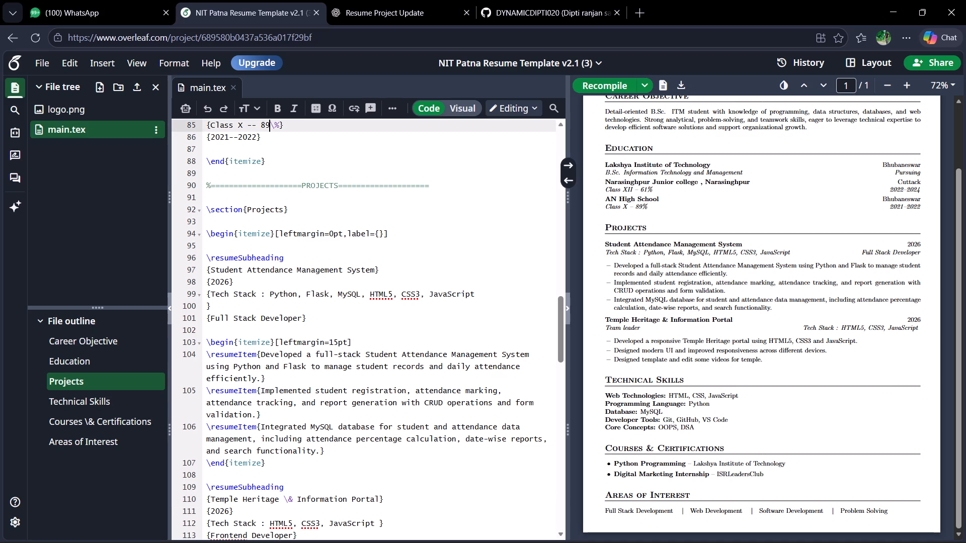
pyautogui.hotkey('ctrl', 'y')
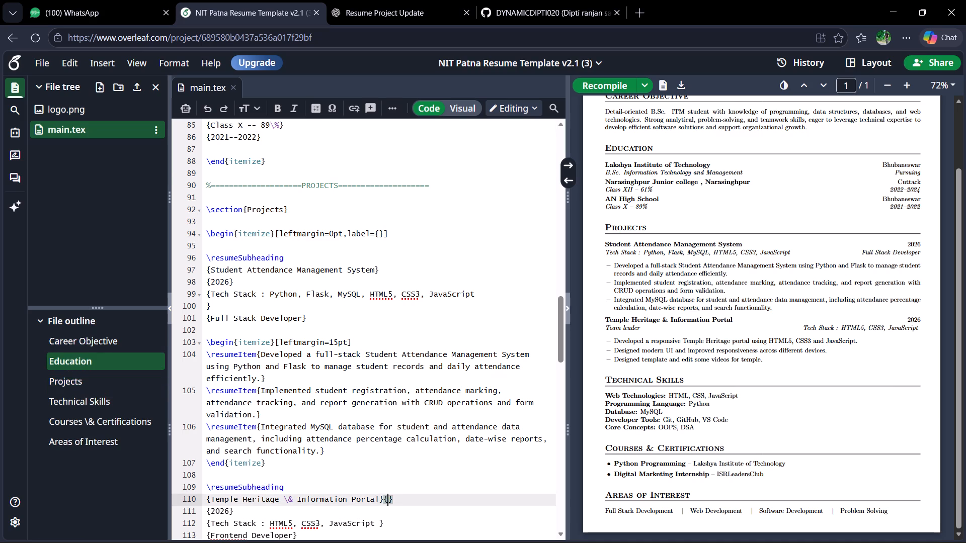
# Delete the empty braces after the Temple Heritage & Information Portal title and recompile the resume.
pyautogui.scroll(-2, 435, 535)
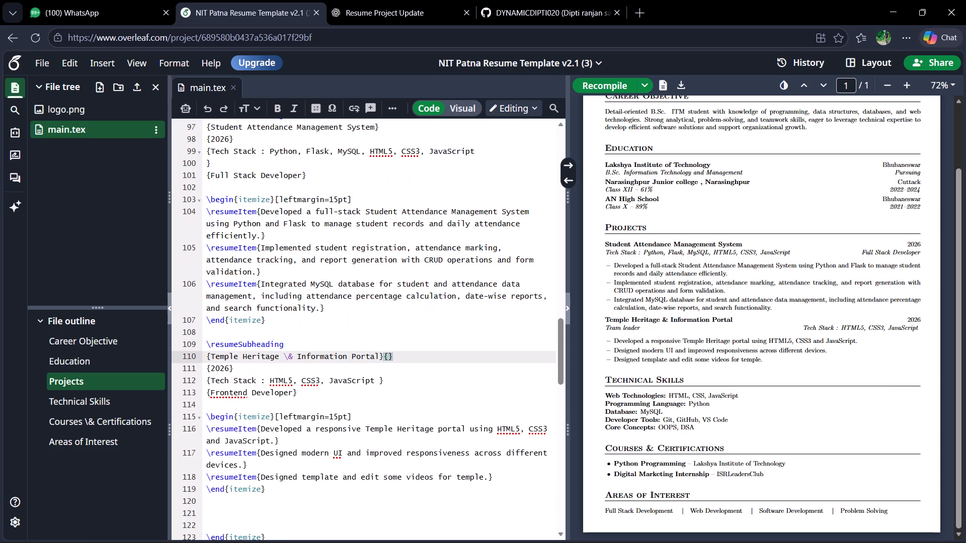
pyautogui.click(431, 360)
pyautogui.press('BackSpace')
pyautogui.press('BackSpace')
pyautogui.hotkey('ctrl', 's')
# Replace Frontend Developer with Team Leader in the Temple Heritage project heading and recompile the resume.
pyautogui.scroll(-1, 463, 300)
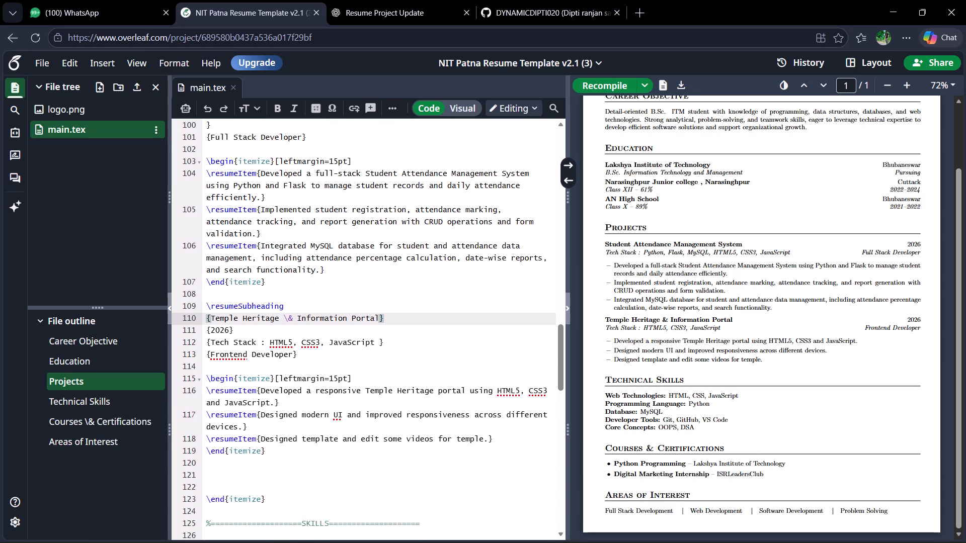
pyautogui.scroll(-1, 463, 300)
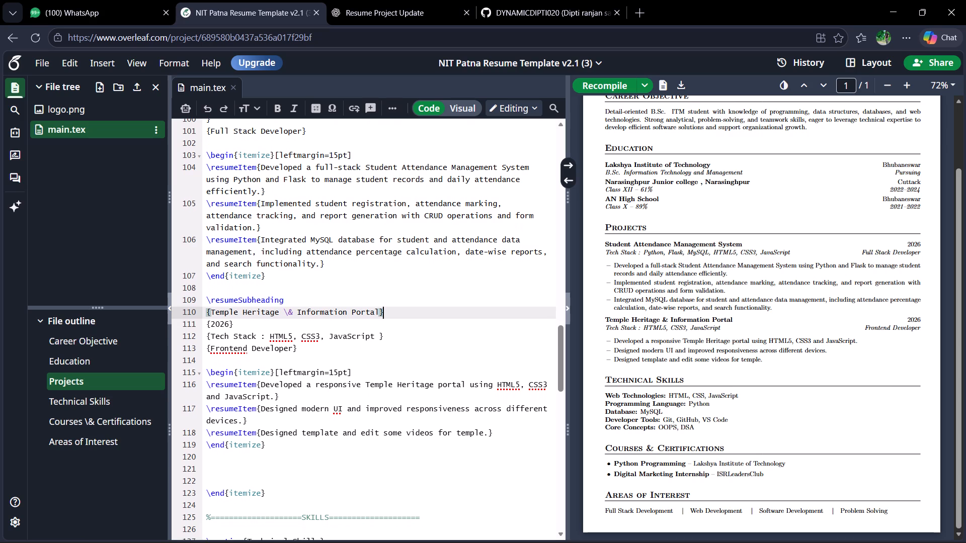
pyautogui.scroll(-1, 445, 351)
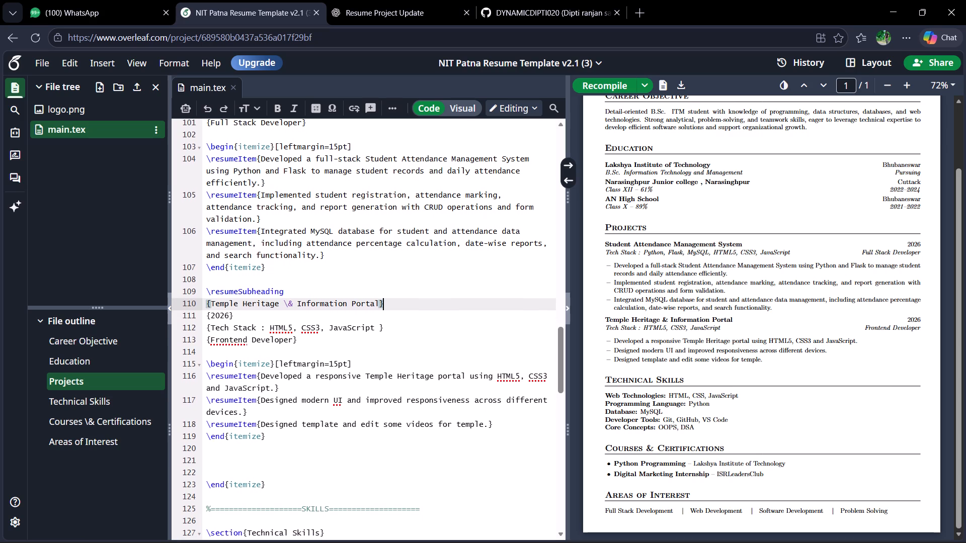
pyautogui.click(291, 340)
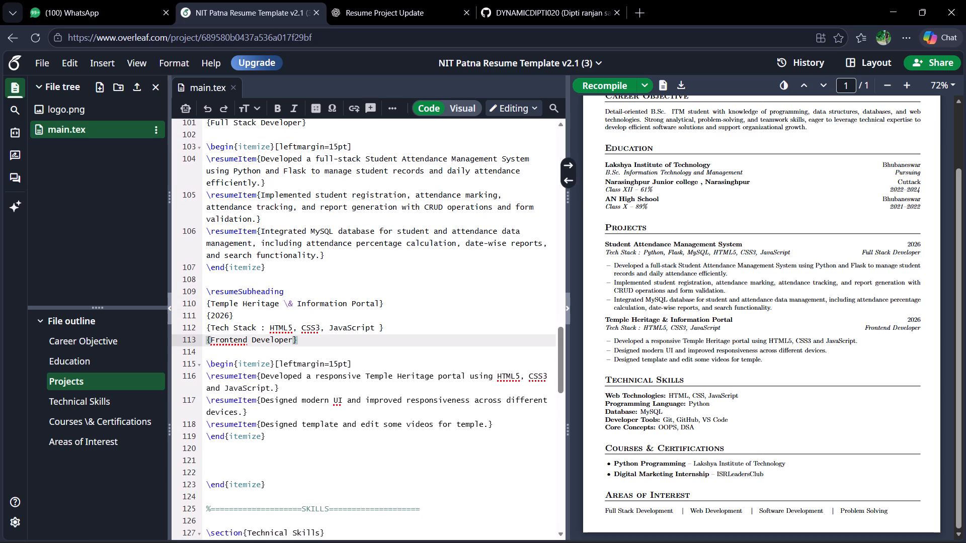
pyautogui.press('BackSpace')
pyautogui.press('BackSpace')
pyautogui.press('BackSpace')
pyautogui.press('BackSpace')
pyautogui.press('BackSpace')
pyautogui.press('BackSpace')
pyautogui.press('BackSpace')
pyautogui.press('BackSpace')
pyautogui.press('BackSpace')
pyautogui.press('BackSpace')
pyautogui.press('BackSpace')
pyautogui.press('BackSpace')
pyautogui.press('BackSpace')
pyautogui.press('BackSpace')
pyautogui.press('BackSpace')
pyautogui.press('BackSpace')
pyautogui.press('BackSpace')
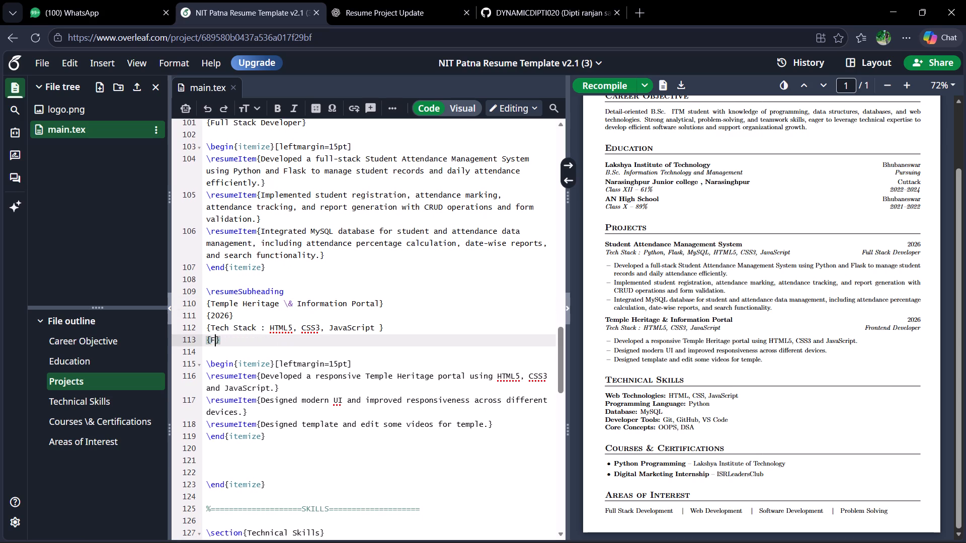
pyautogui.press('BackSpace')
pyautogui.hotkey('shift', 't')
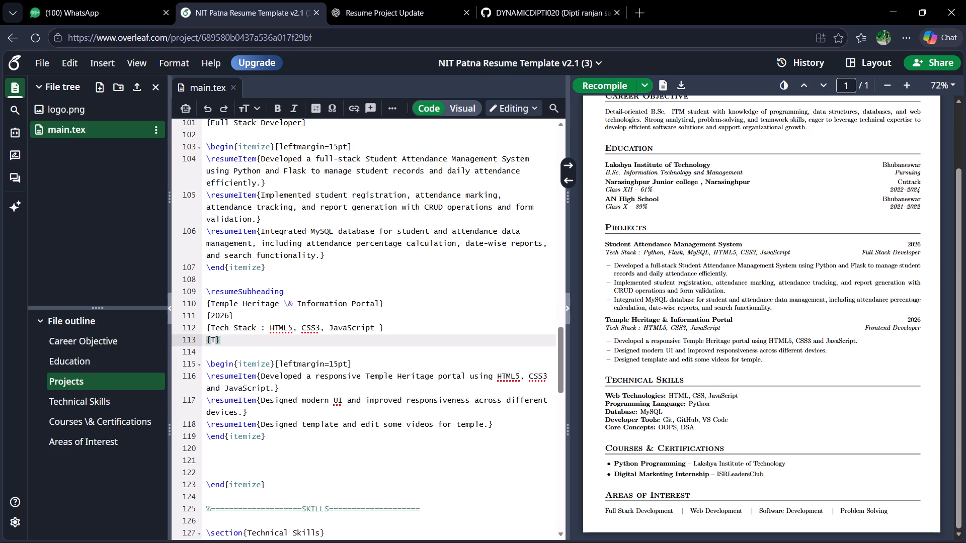
pyautogui.write('eam LEa')
pyautogui.press('BackSpace')
pyautogui.press('BackSpace')
pyautogui.press('BackSpace')
pyautogui.press('BackSpace')
pyautogui.press('space')
pyautogui.write('l')
pyautogui.hotkey('shift', 'BackSpace')
pyautogui.write('Leader')
pyautogui.hotkey('ctrl', 's')
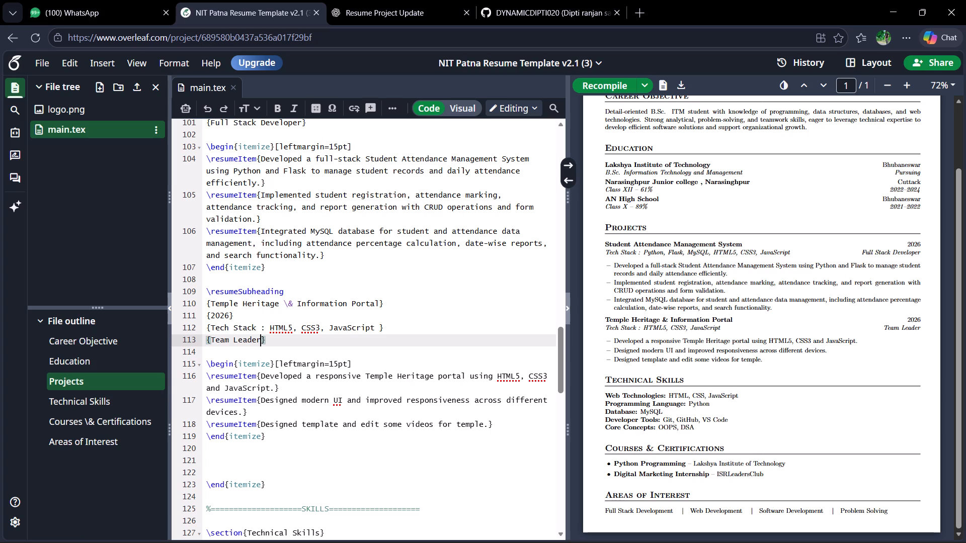
pyautogui.press('shift+super+s')
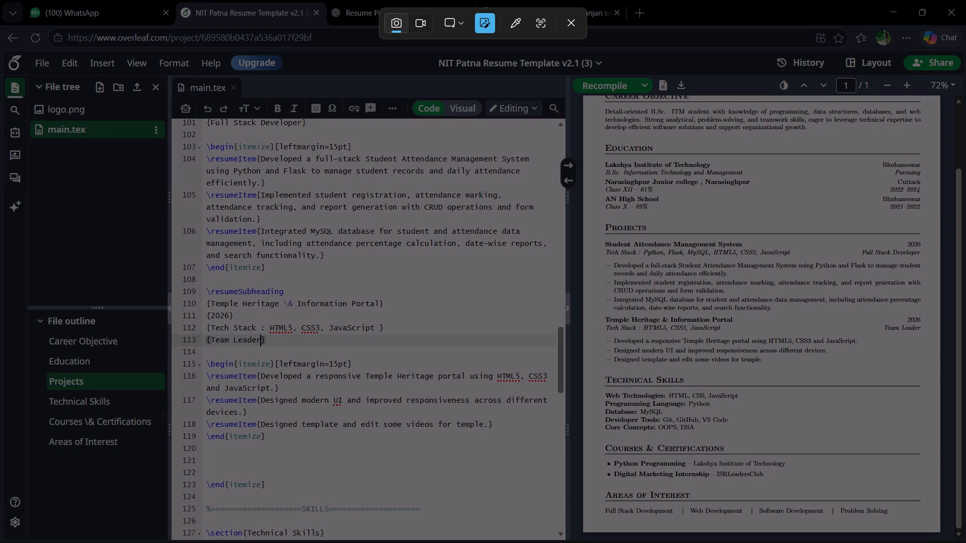
pyautogui.moveTo(594, 315); pyautogui.dragTo(936, 374)
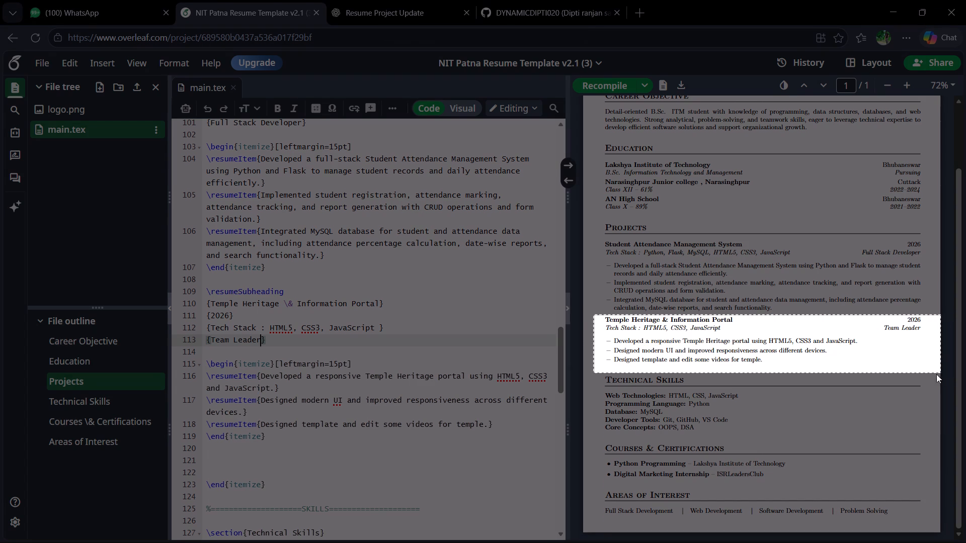
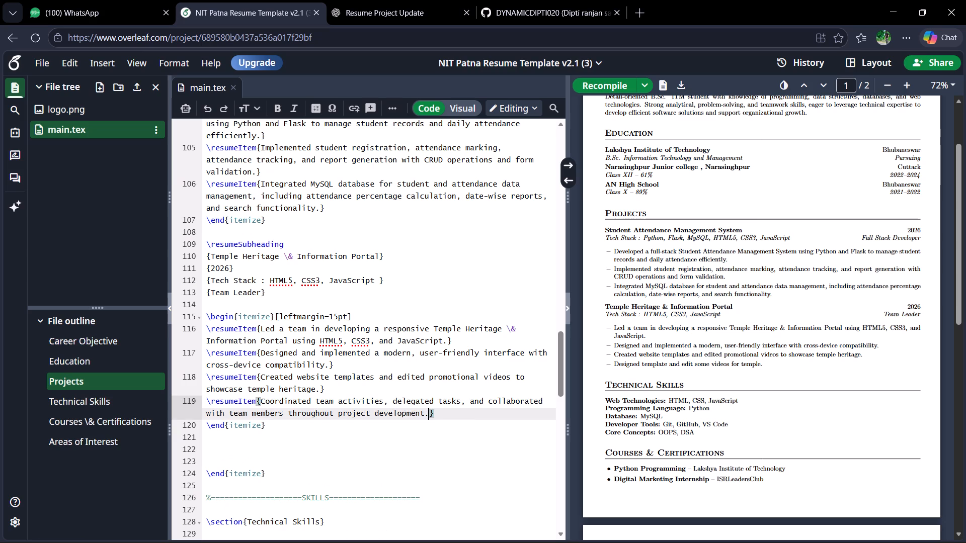
pyautogui.hotkey('ctrl', 's')
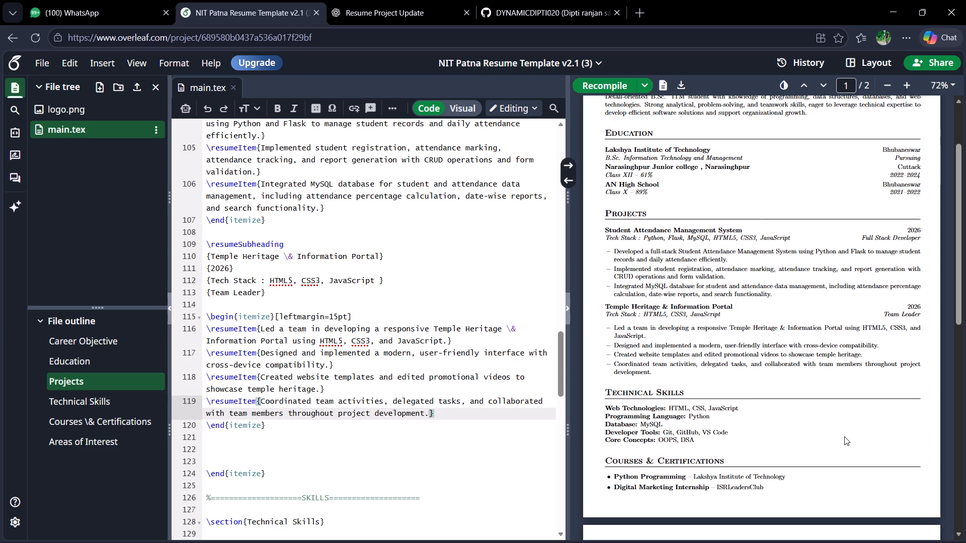
# Review the compiled resume preview, examining the layout of its sections and the break between the two pages.
pyautogui.scroll(1, 844, 436)
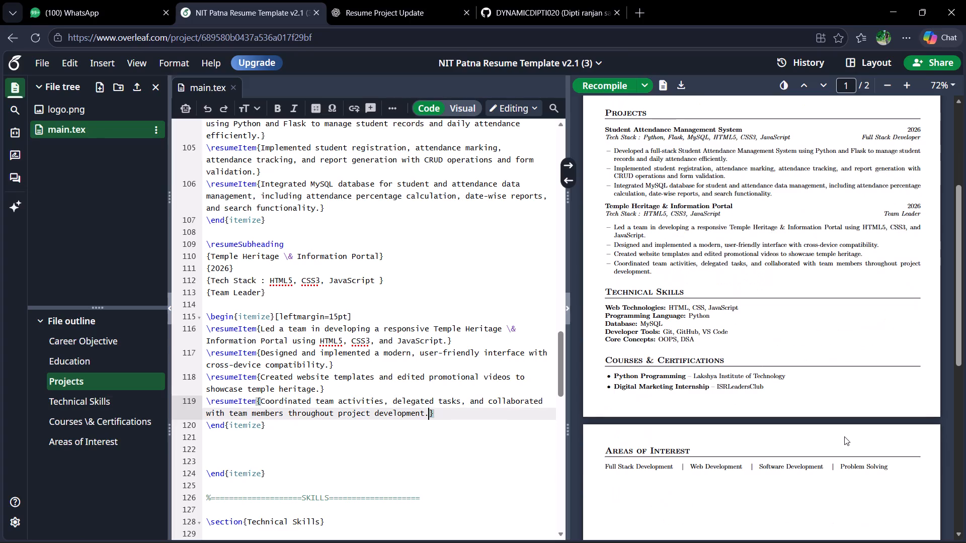
pyautogui.scroll(2, 844, 436)
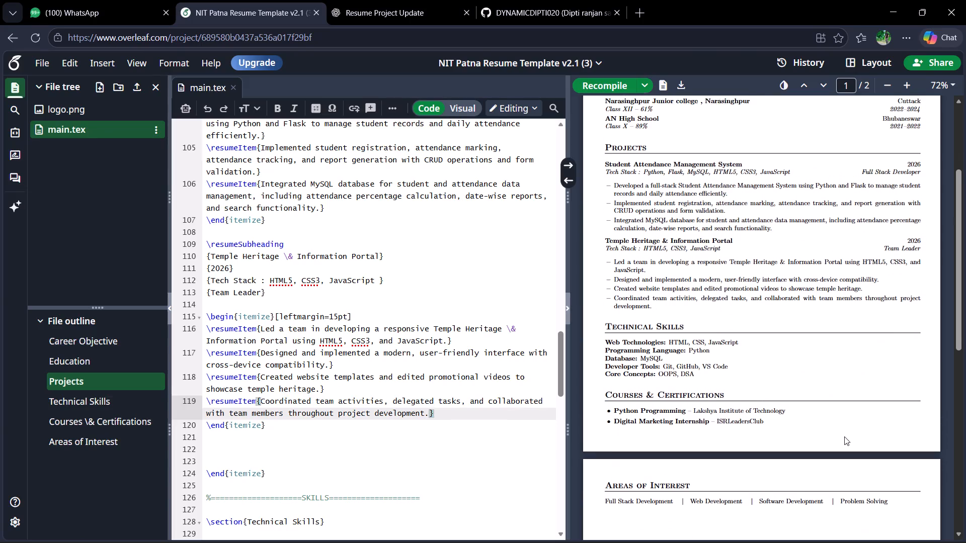
pyautogui.scroll(1, 844, 436)
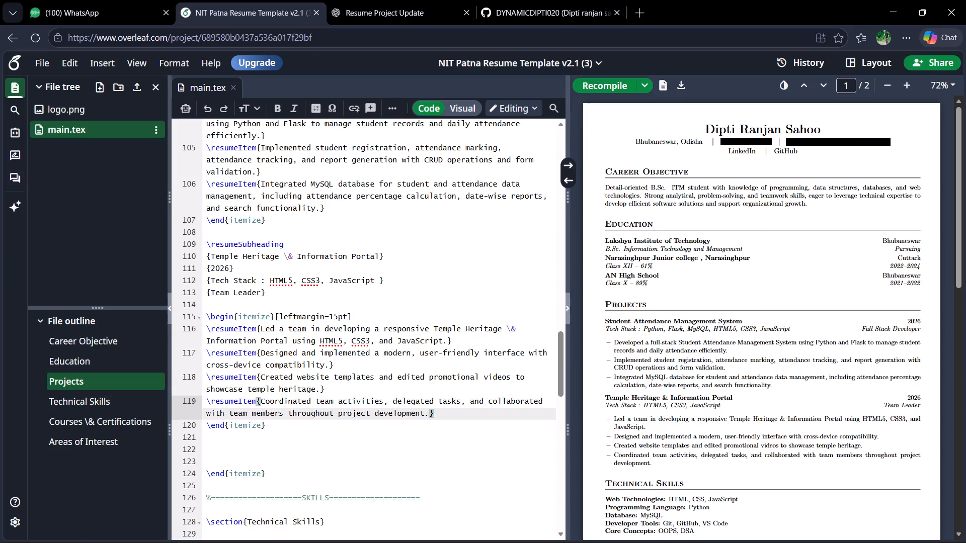
pyautogui.scroll(-1, 812, 377)
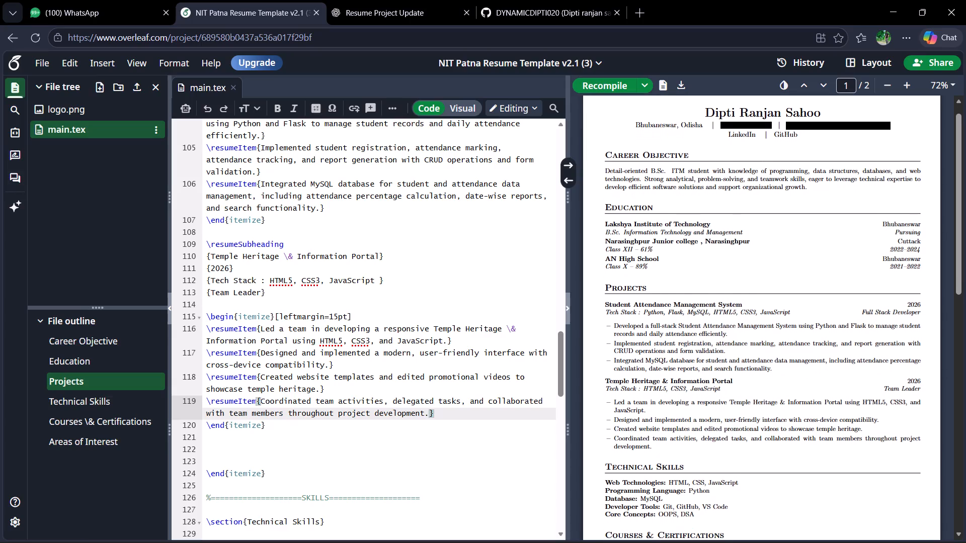
pyautogui.scroll(-2, 812, 377)
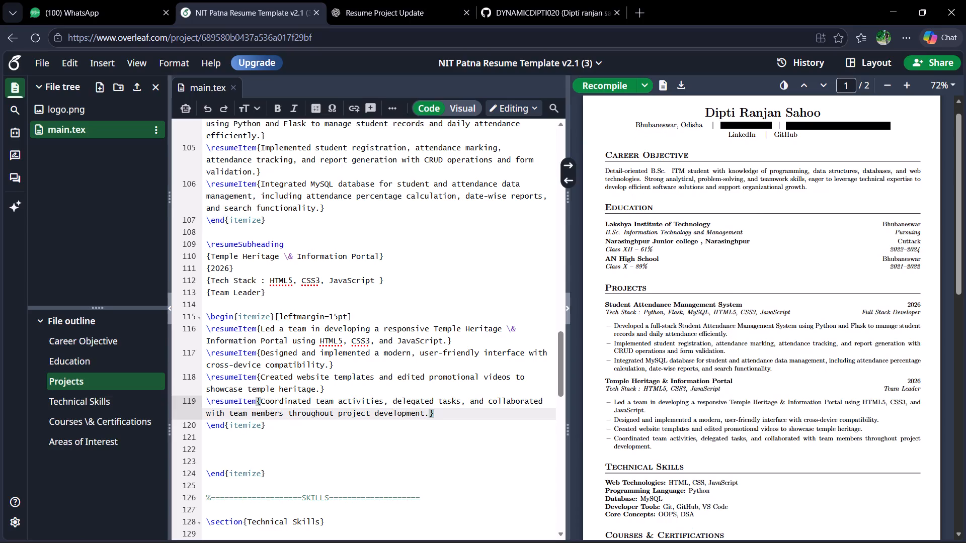
pyautogui.scroll(-1, 812, 377)
# Delete the blank lines directly before and after the Education section's closing \end{itemize} in main.tex, recompiling after each deletion.
pyautogui.scroll(4, 419, 349)
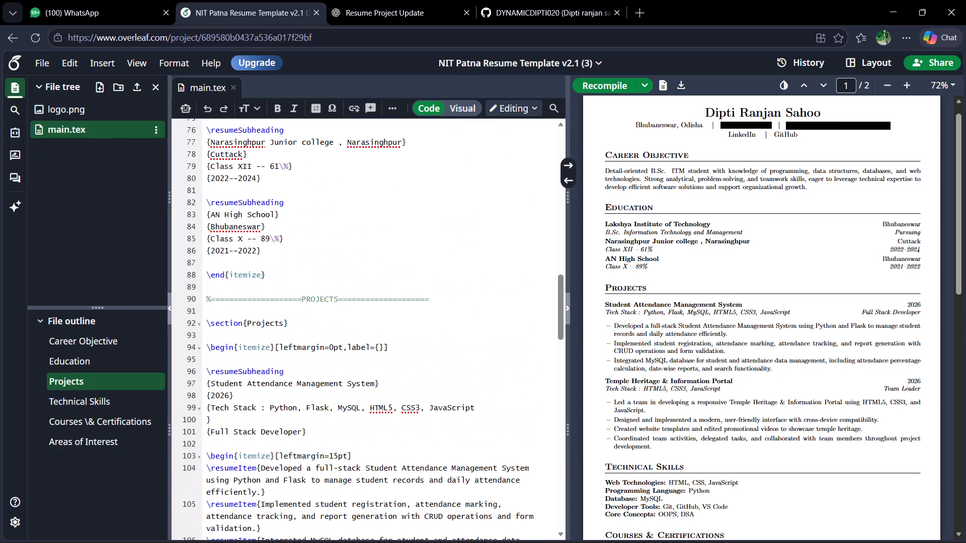
pyautogui.scroll(4, 419, 349)
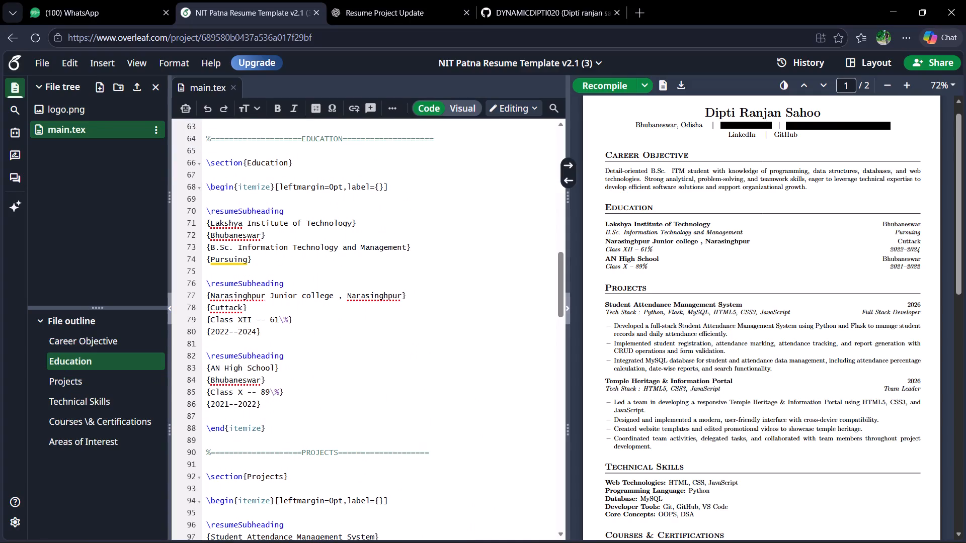
pyautogui.scroll(-1, 419, 349)
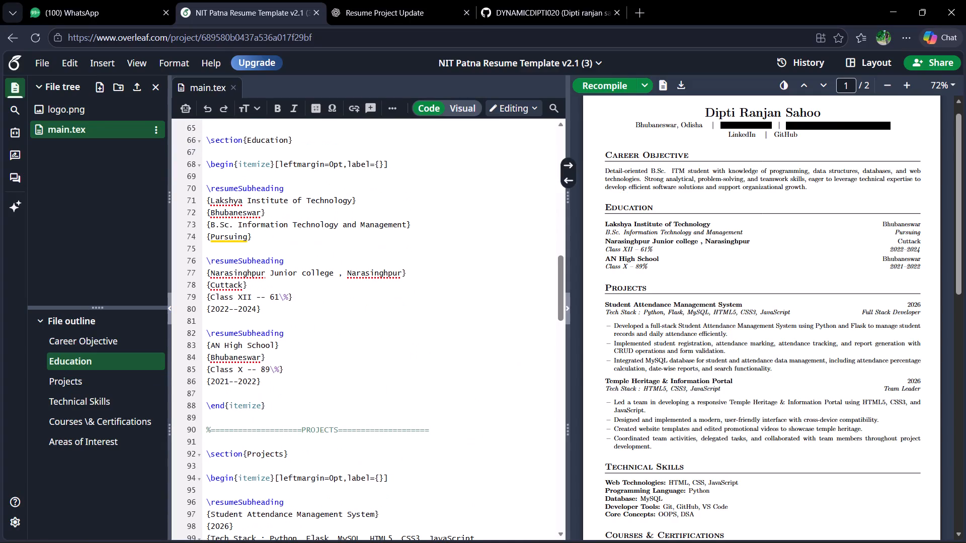
pyautogui.click(205, 399)
pyautogui.press('BackSpace')
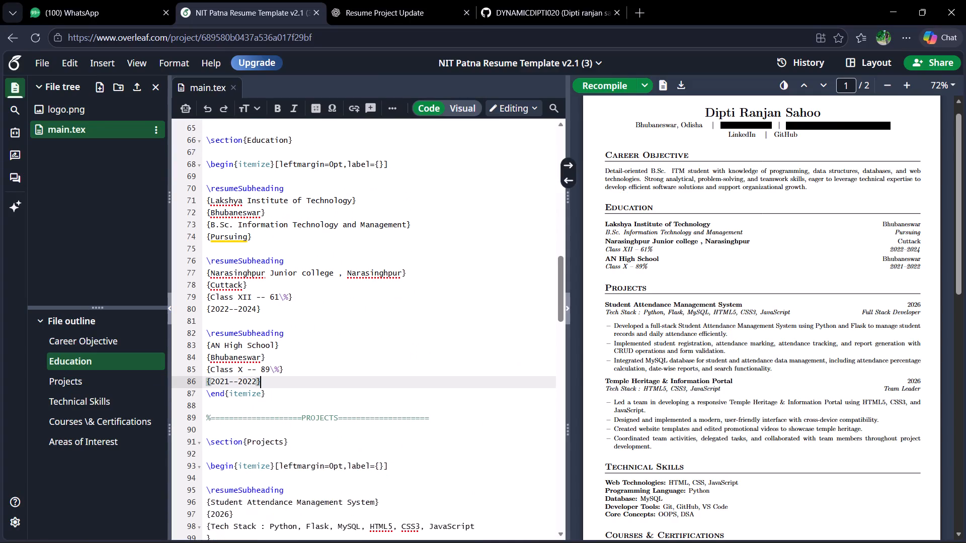
pyautogui.hotkey('ctrl', 's')
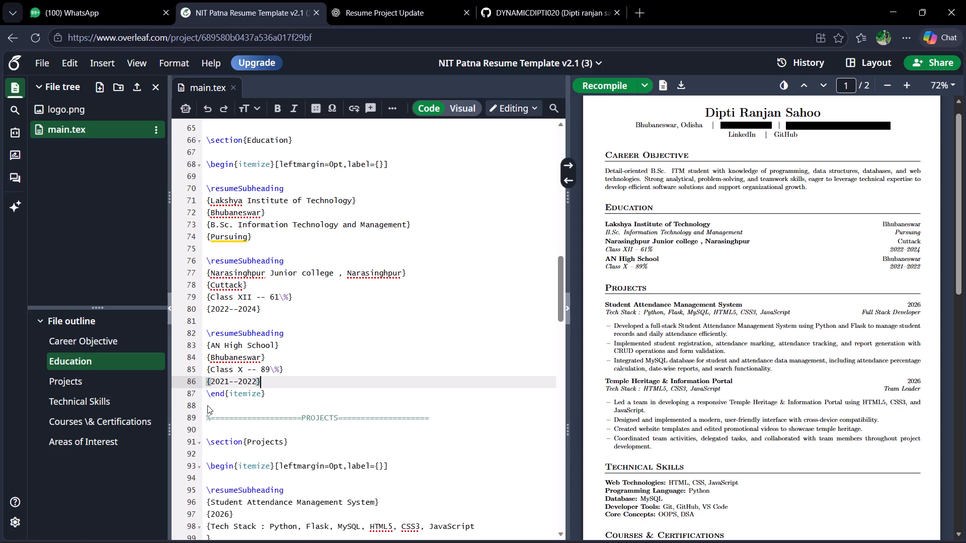
pyautogui.click(207, 405)
pyautogui.press('BackSpace')
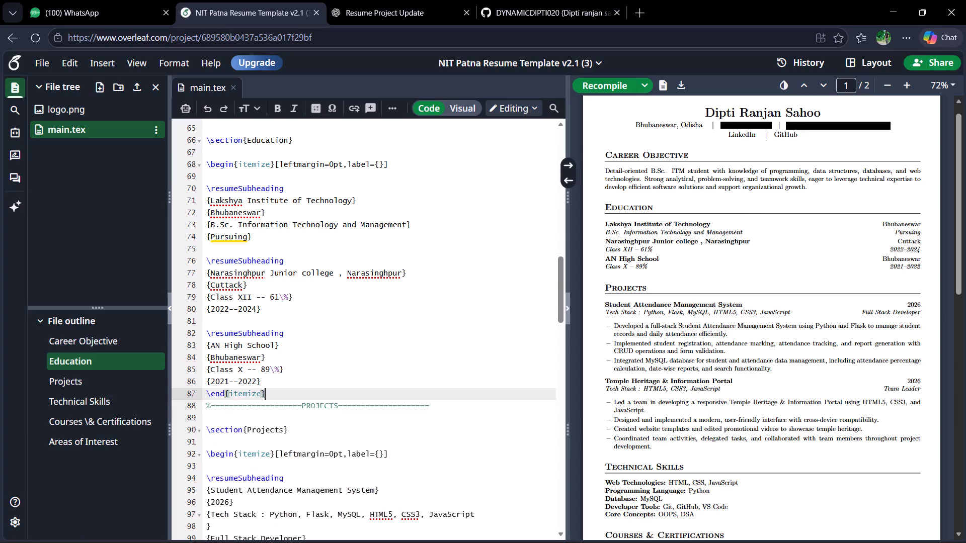
pyautogui.hotkey('ctrl', 's')
# Examine the recompiled resume's section spacing and page layout in the preview, from Career Objective down to Courses & Certifications.
pyautogui.scroll(-2, 754, 399)
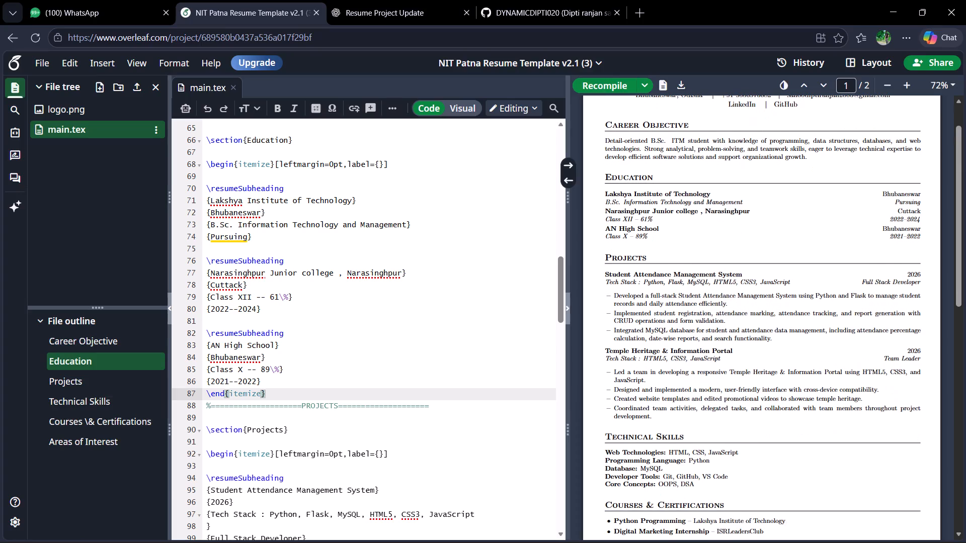
pyautogui.scroll(-3, 754, 399)
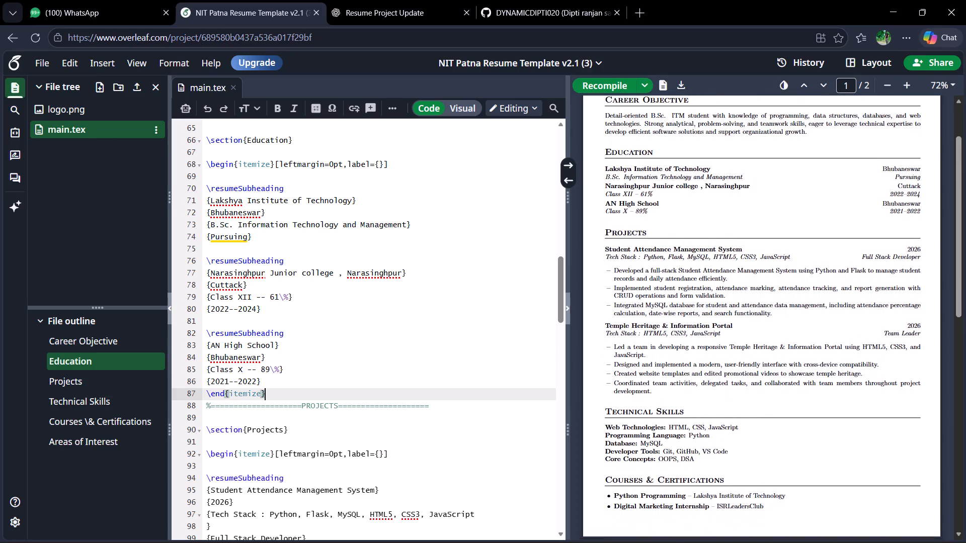
pyautogui.scroll(-1, 754, 399)
pyautogui.scroll(-2, 340, 475)
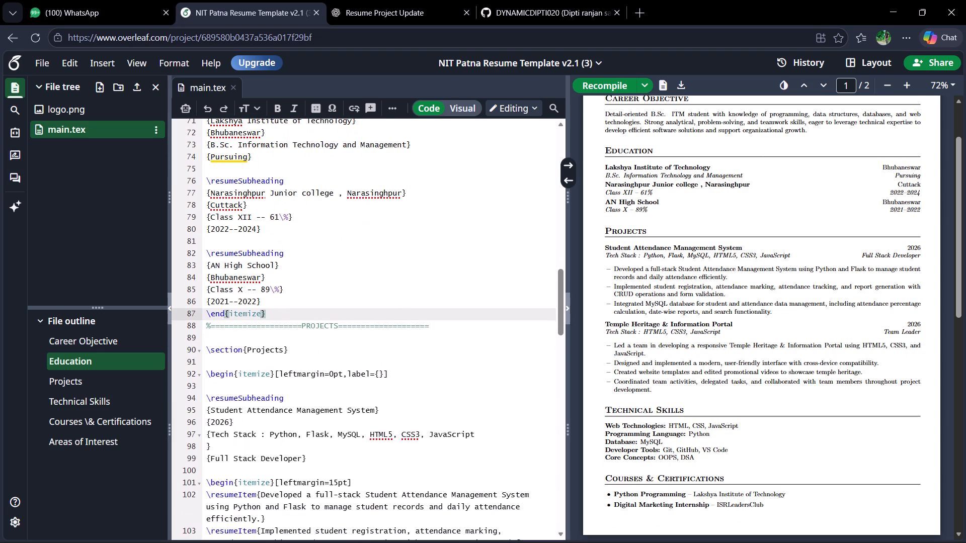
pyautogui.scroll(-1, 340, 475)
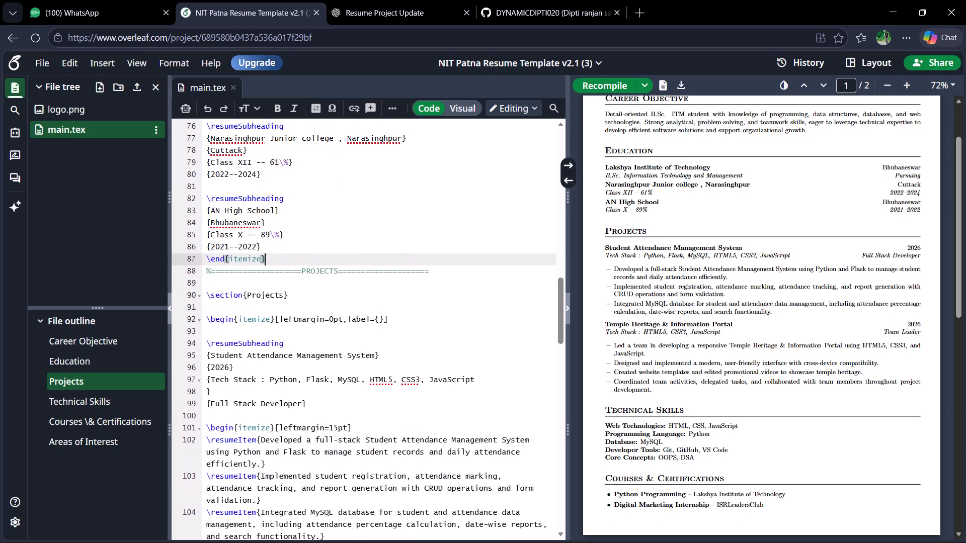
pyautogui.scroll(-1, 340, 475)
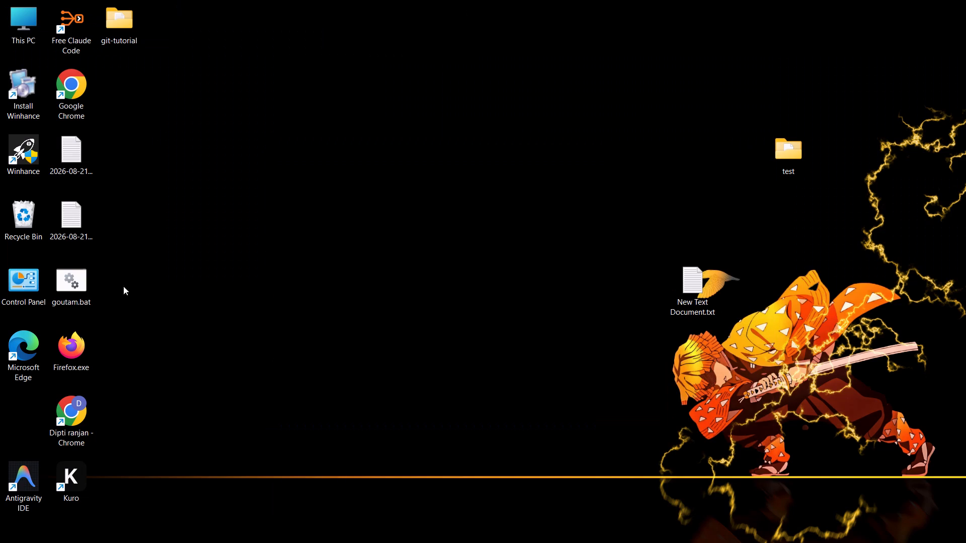
# In File Explorer, look through the back folder on drive A:, checking its project, antigravity-project, ai-workshop and anaconda_projects subfolders.
pyautogui.doubleClick(21, 13)
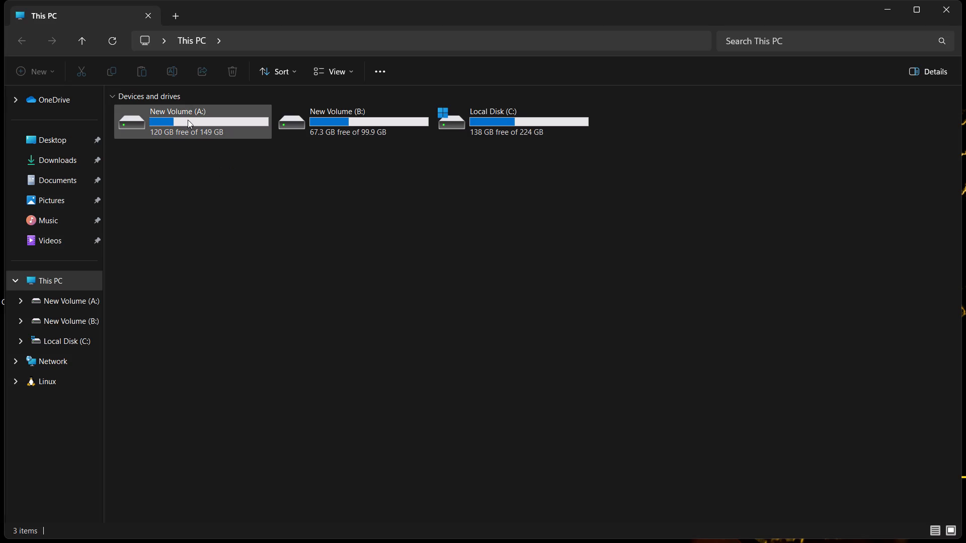
pyautogui.doubleClick(188, 120)
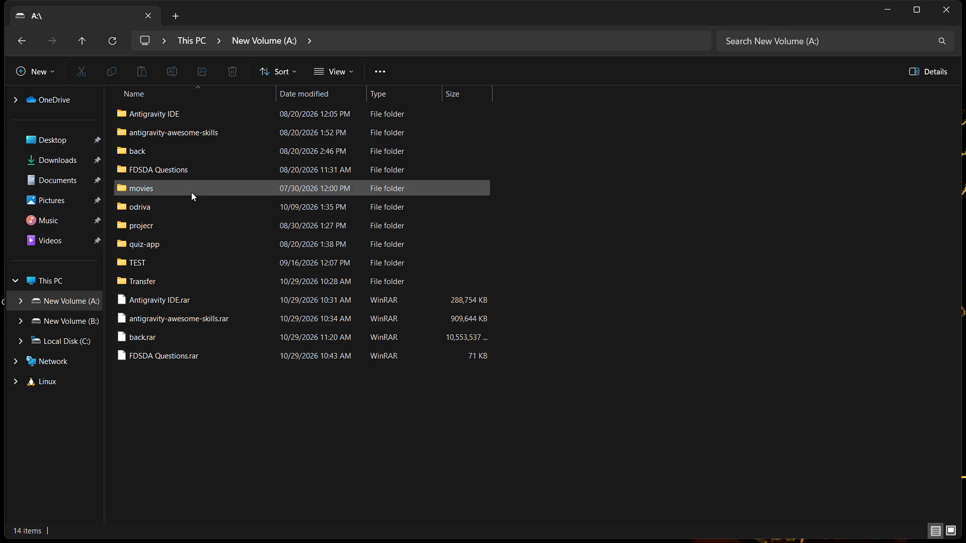
pyautogui.doubleClick(177, 151)
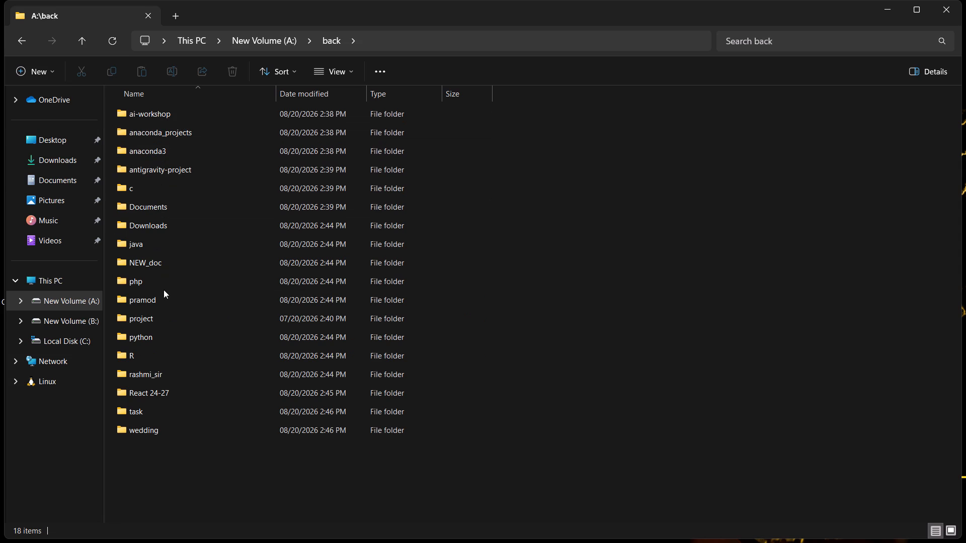
pyautogui.doubleClick(156, 325)
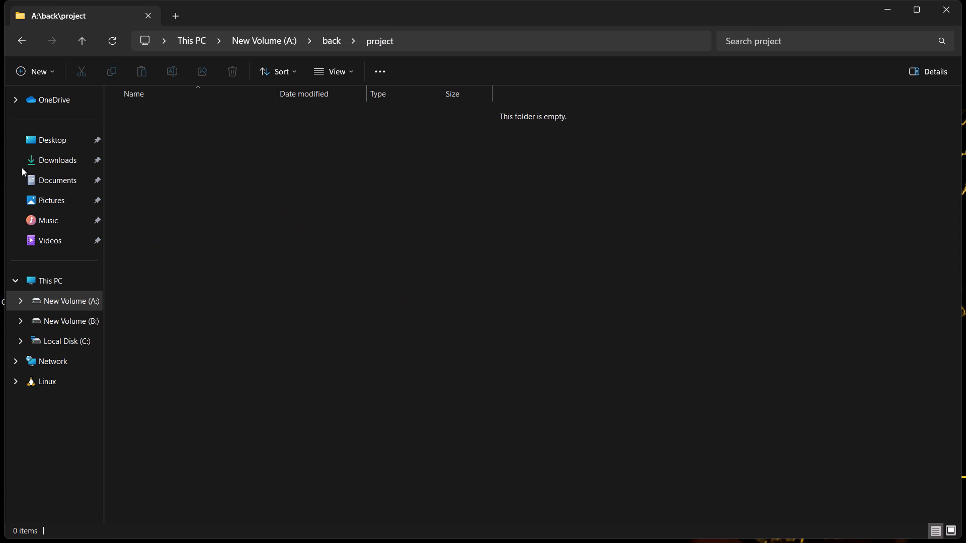
pyautogui.click(27, 40)
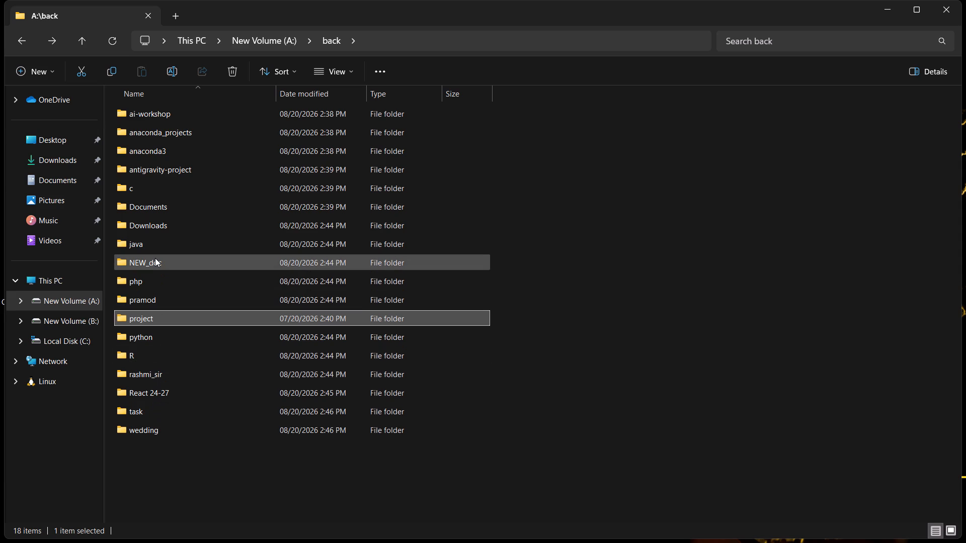
pyautogui.doubleClick(170, 167)
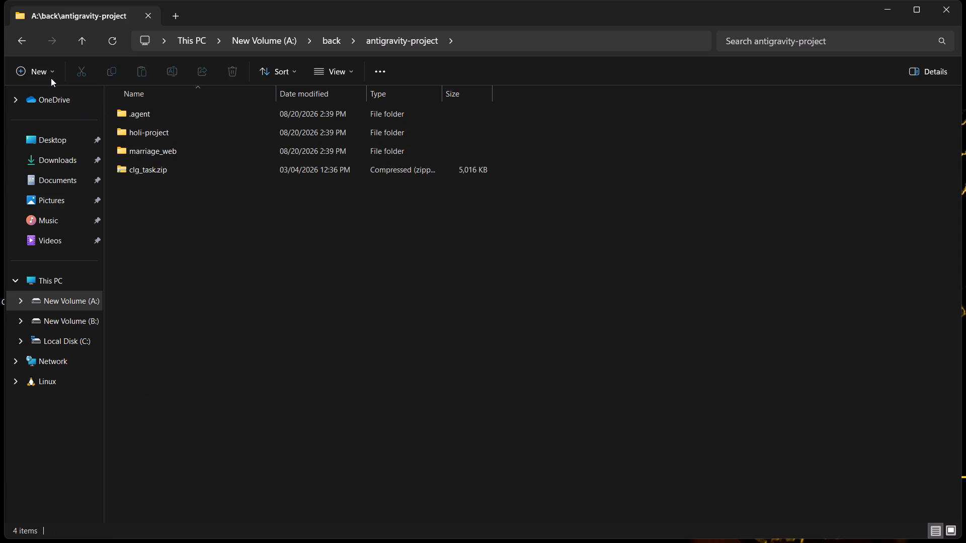
pyautogui.click(24, 45)
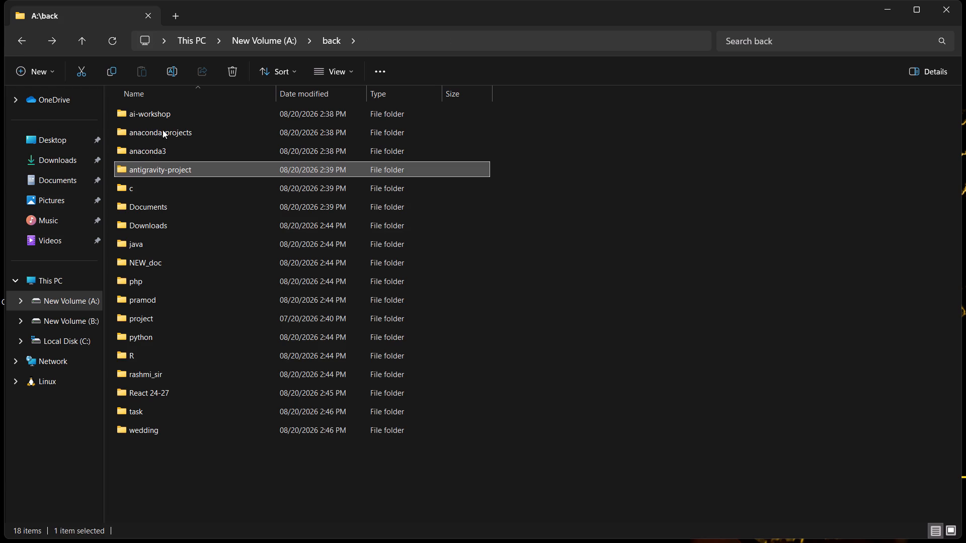
pyautogui.doubleClick(167, 119)
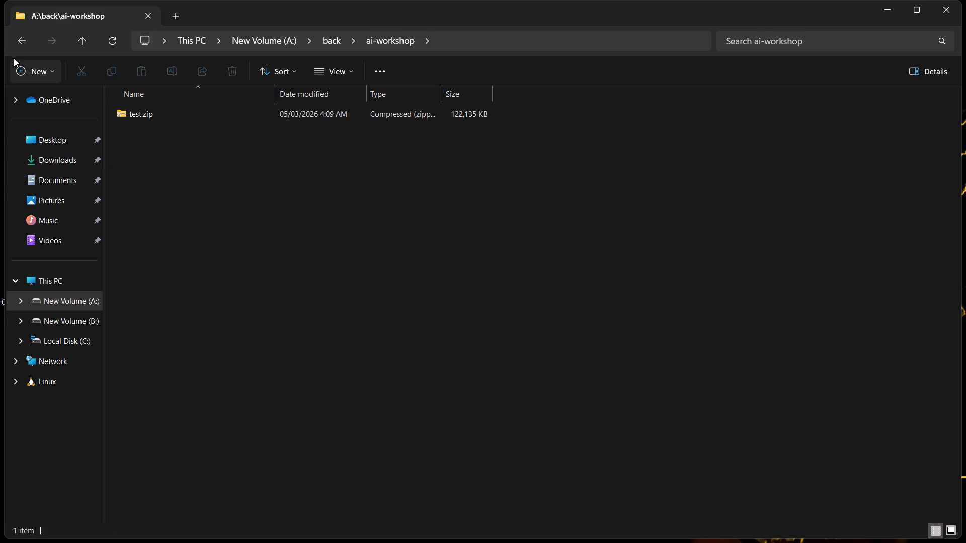
pyautogui.click(20, 42)
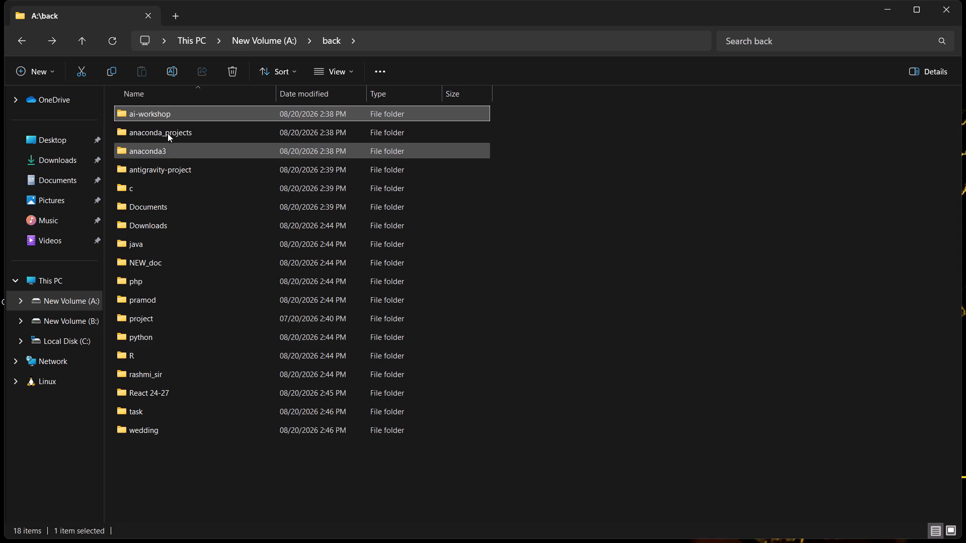
pyautogui.doubleClick(168, 132)
pyautogui.click(23, 41)
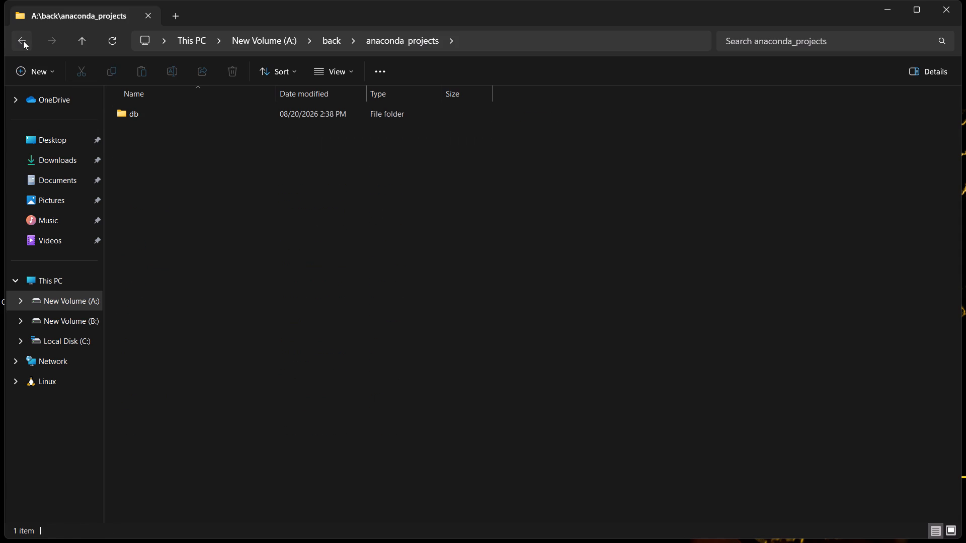